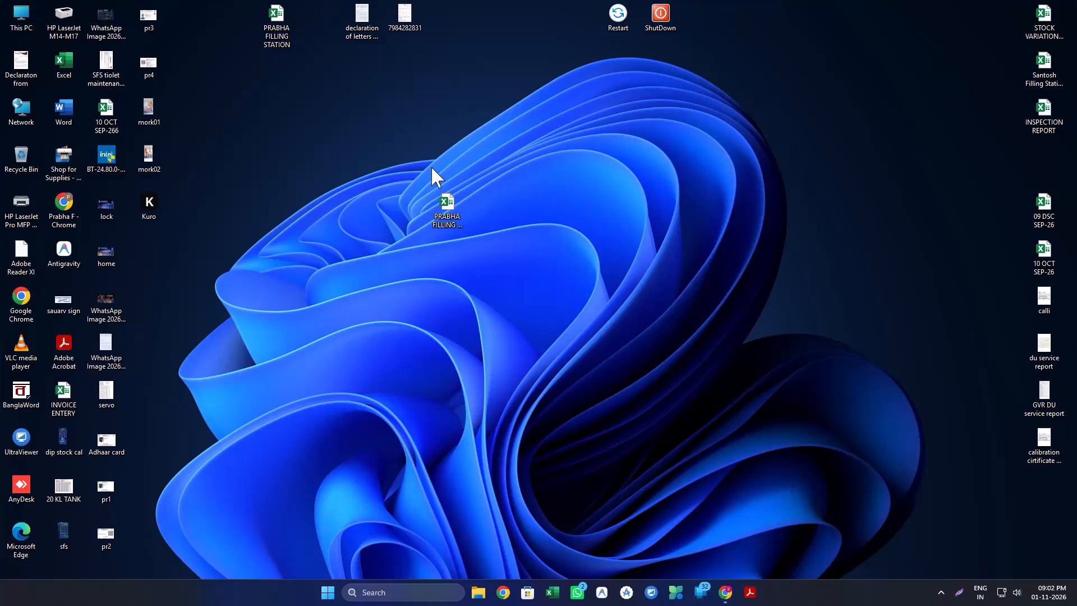
Open the PRABHA FILLING STATION - Copy workbook from the desktop and maximize its window.
double_click(436, 215)
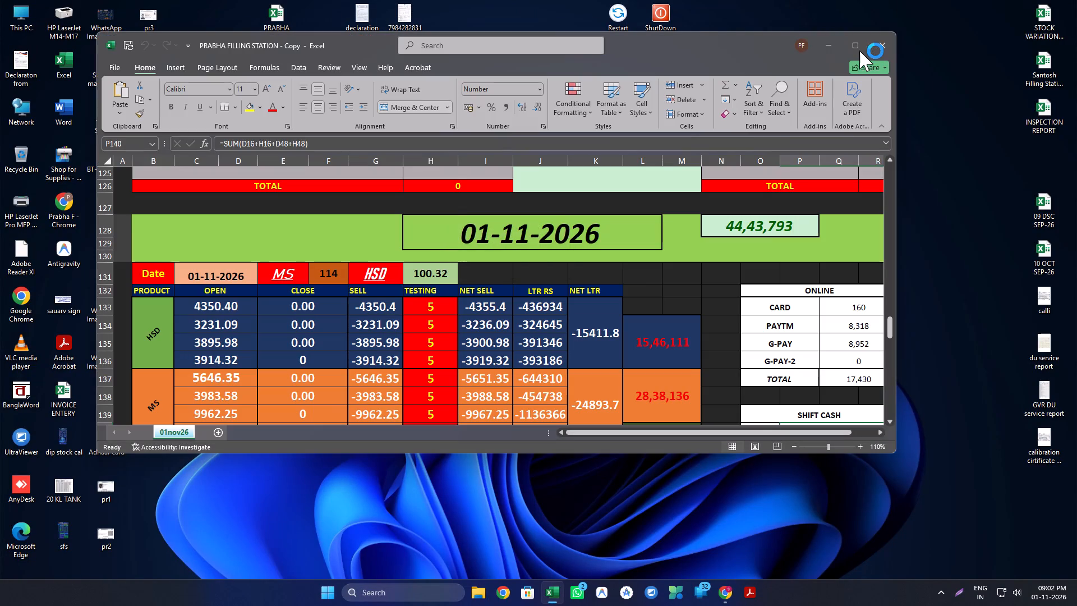
left_click(859, 50)
Enter the two HSD close meter readings, 4463.65 and 3390.45, in the second GILBARCO block (rows 68–69).
scroll(398, 553, "up", 11)
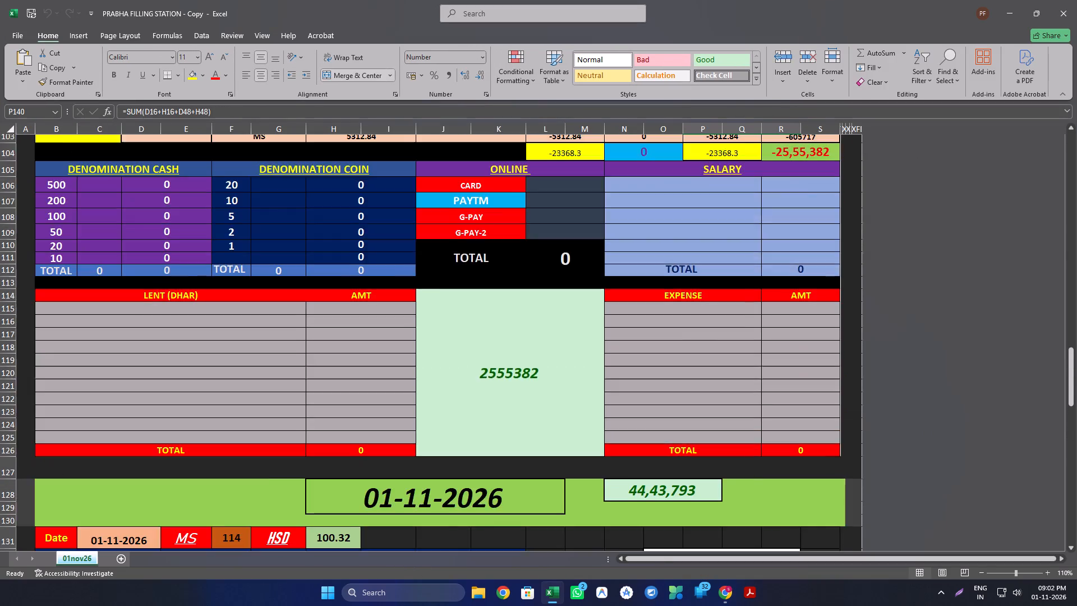
scroll(384, 504, "up", 5)
scroll(384, 504, "down", 16)
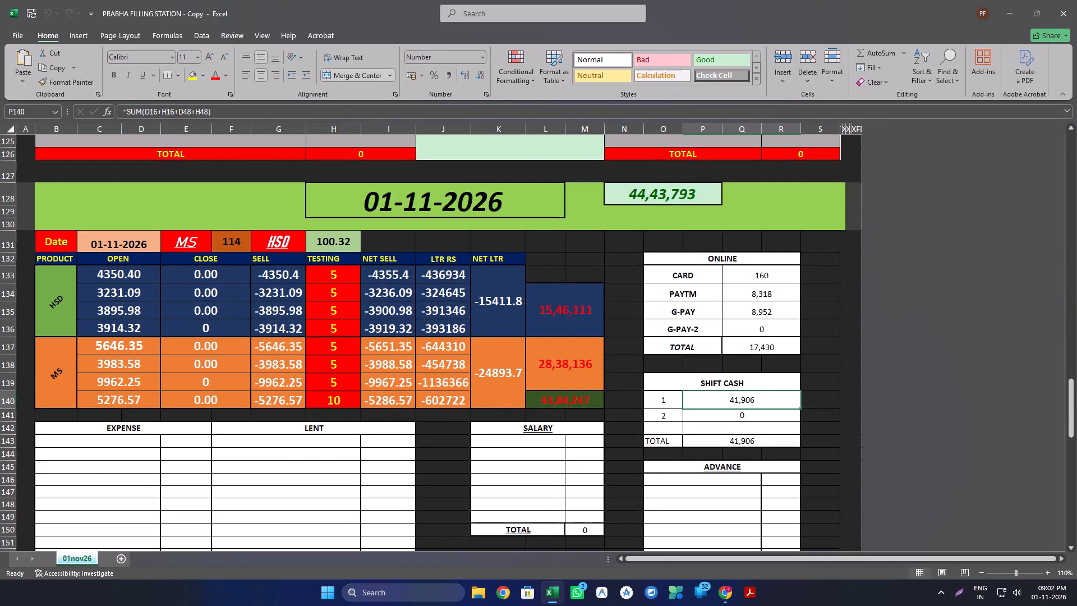
scroll(385, 502, "up", 20)
scroll(385, 502, "up", 6)
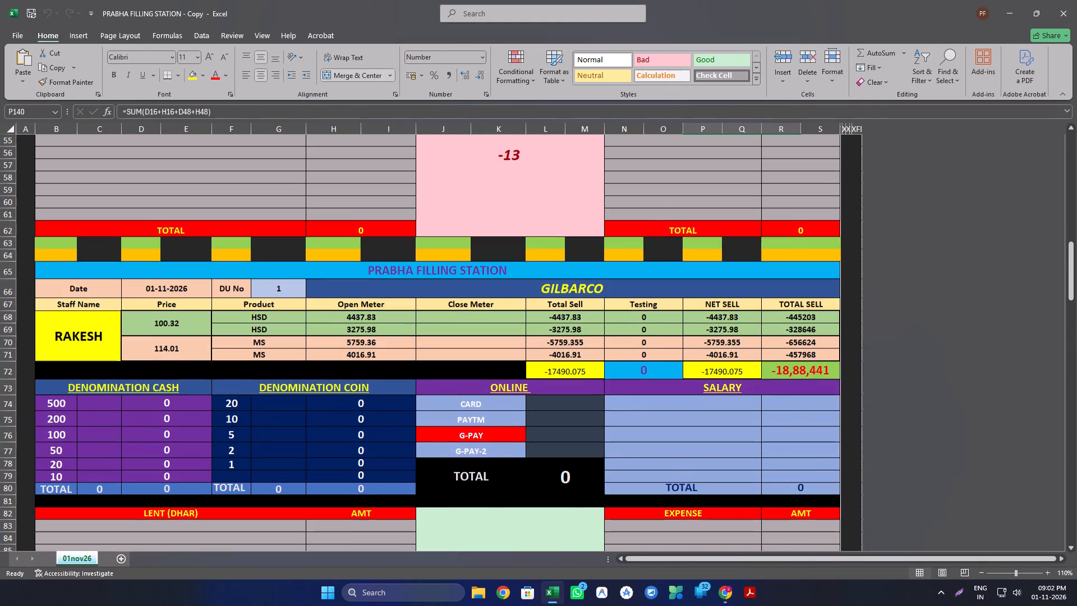
scroll(385, 502, "down", 3)
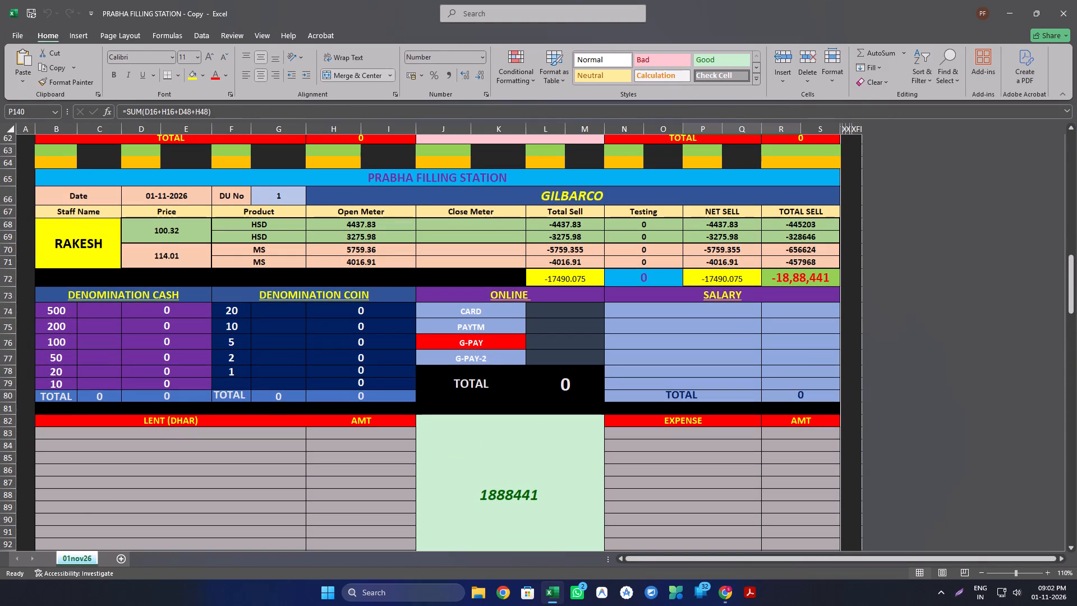
left_click(498, 226)
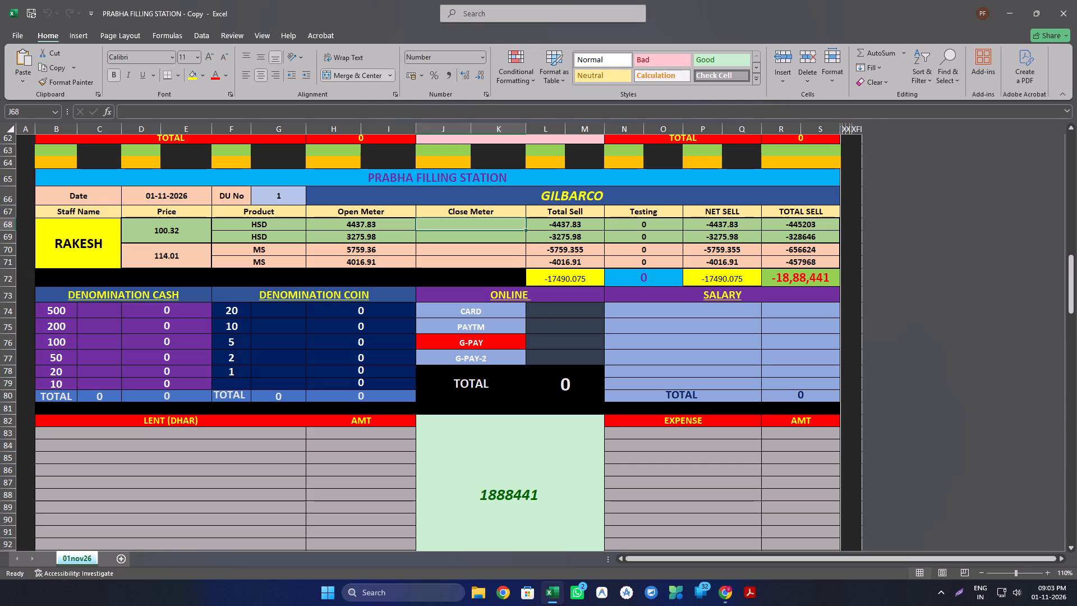
type("4463")
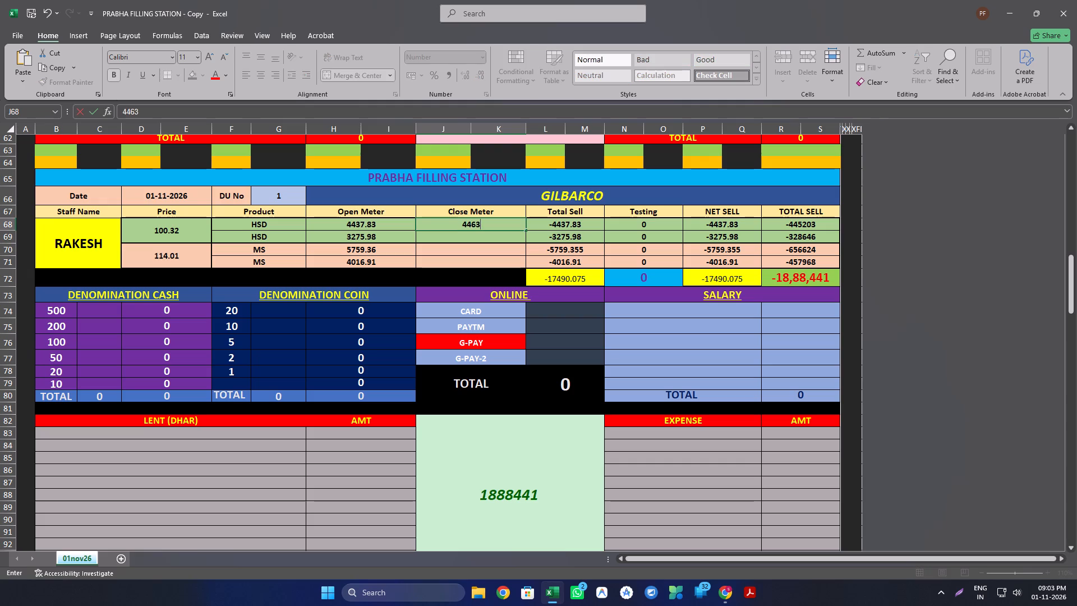
type(".65")
key("Return")
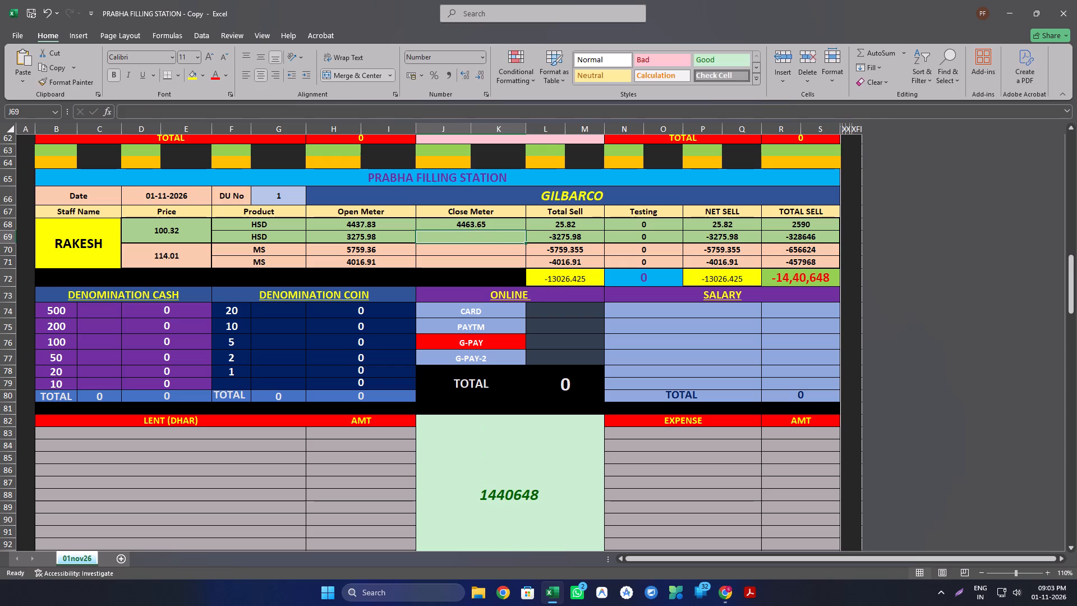
type("33")
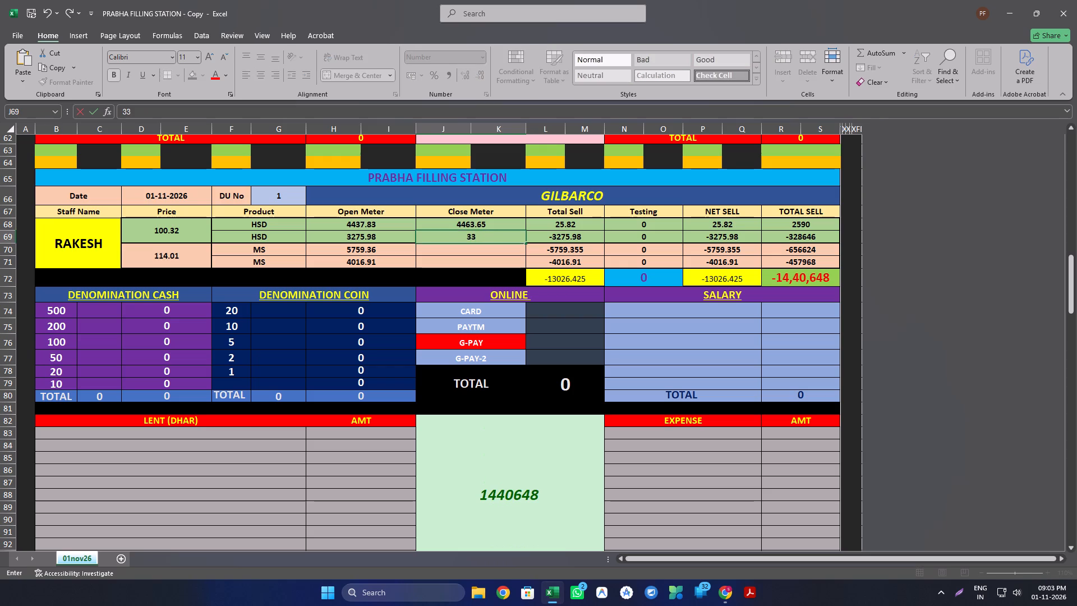
type("90.")
type("45")
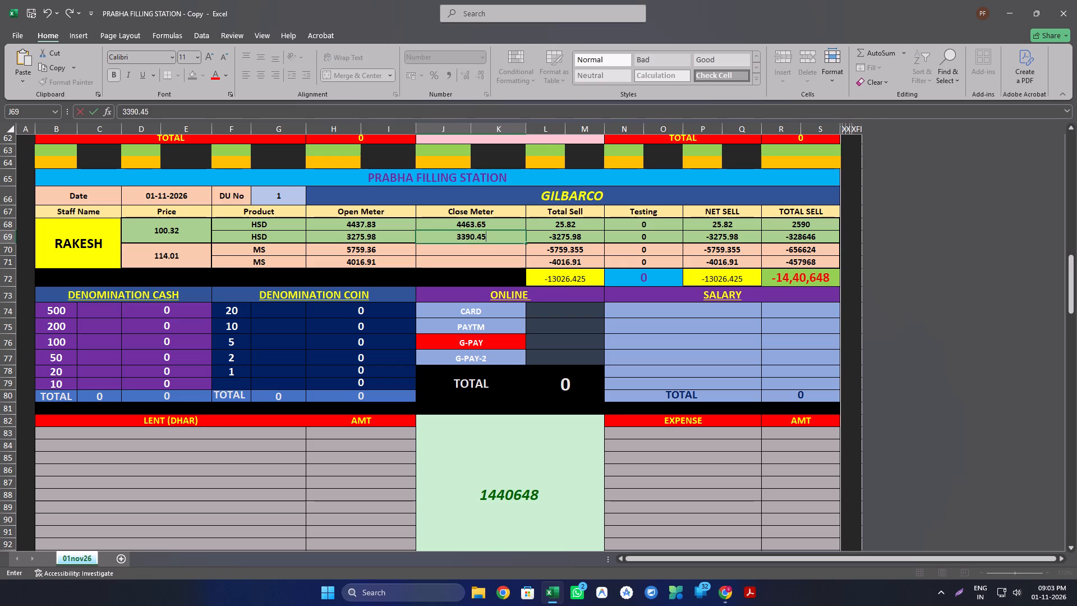
key("Return")
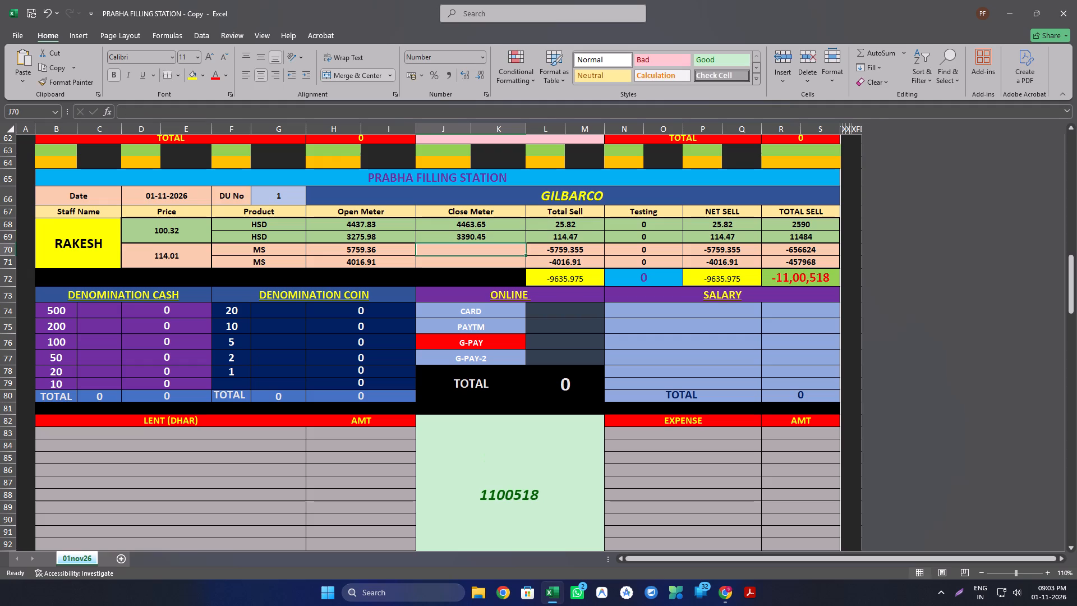
Enter the two MS close meter readings, 5895.505 and 4074.00, in the same GILBARCO block (rows 70–71).
key("4")
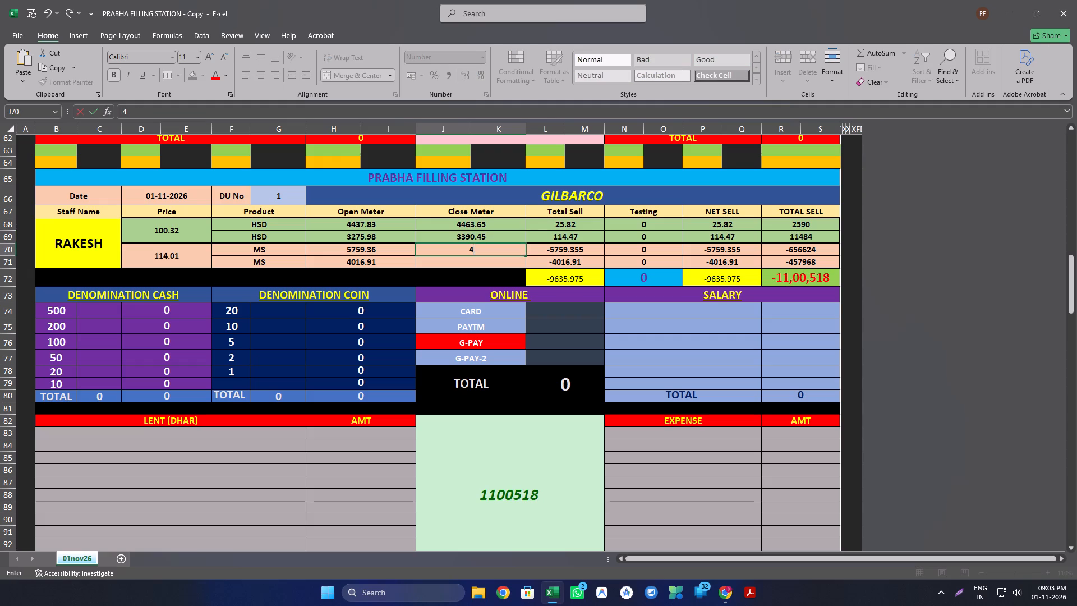
key("BackSpace")
type("58")
type("95")
key("period")
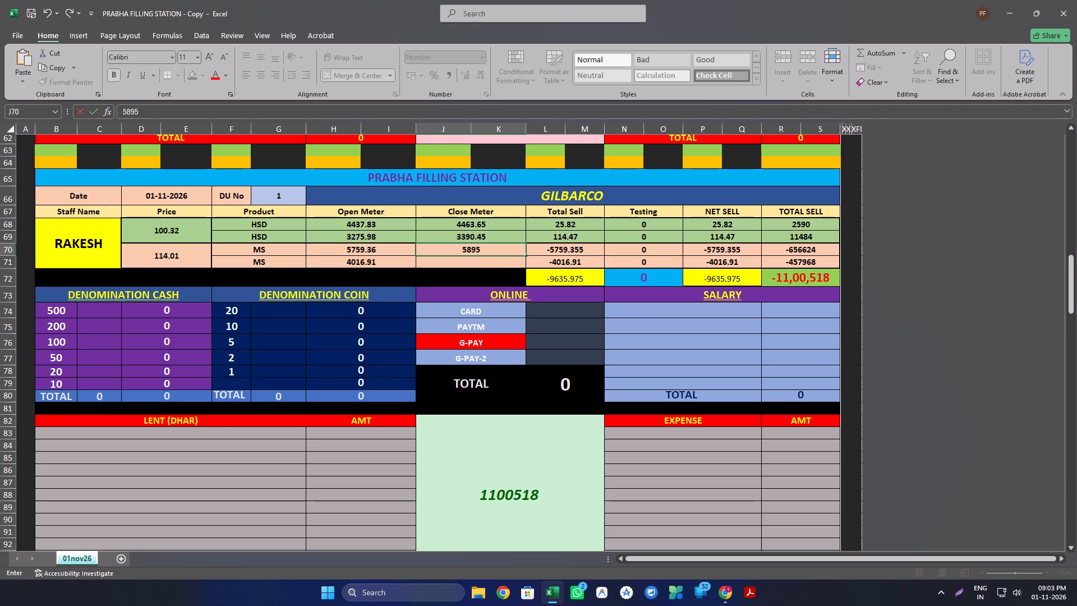
type("505")
key("Return")
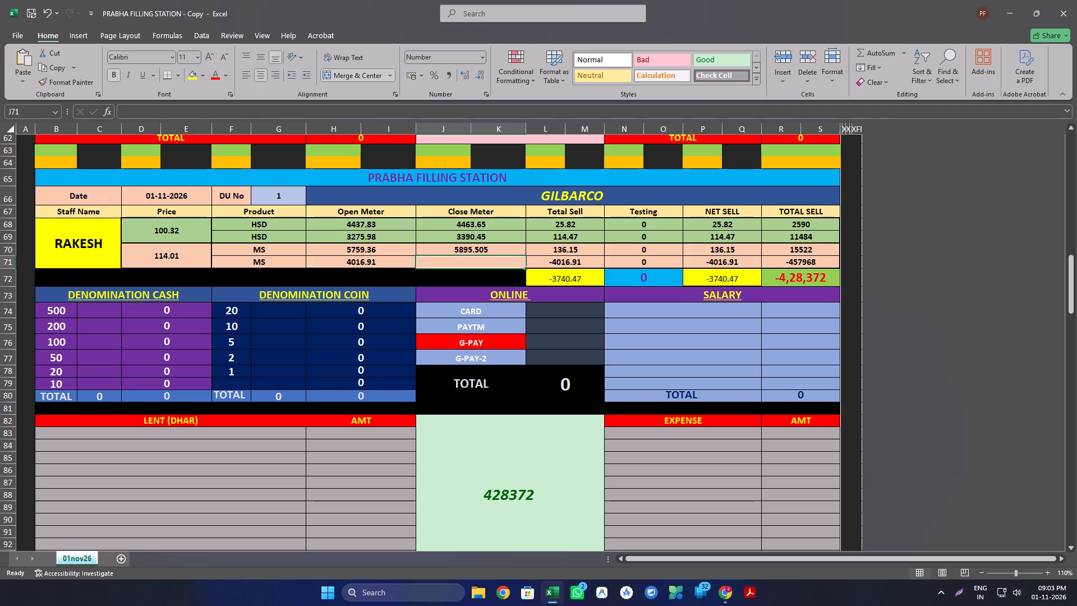
type("47074")
key("BackSpace")
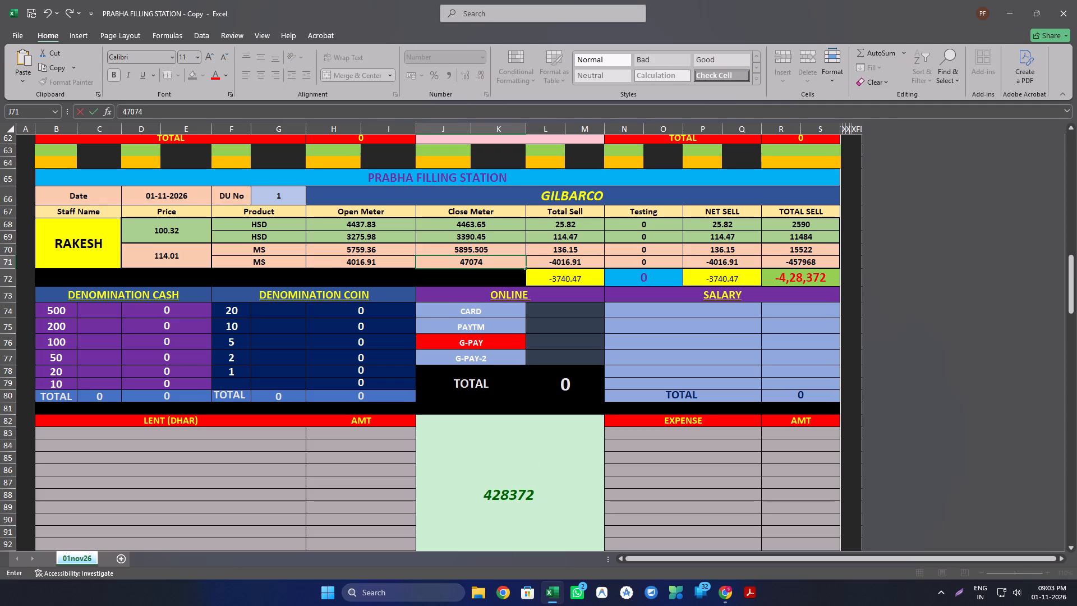
key("BackSpace")
key("BackSpace")
key("BackSpace")
key("BackSpace")
key("BackSpace")
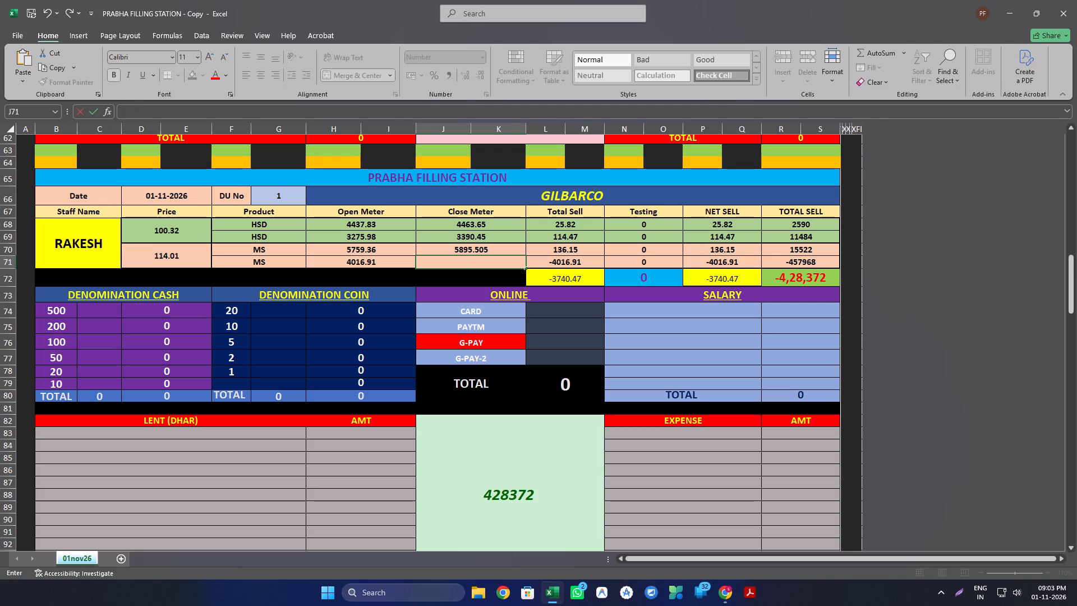
type("4074")
type(".00")
key("Return")
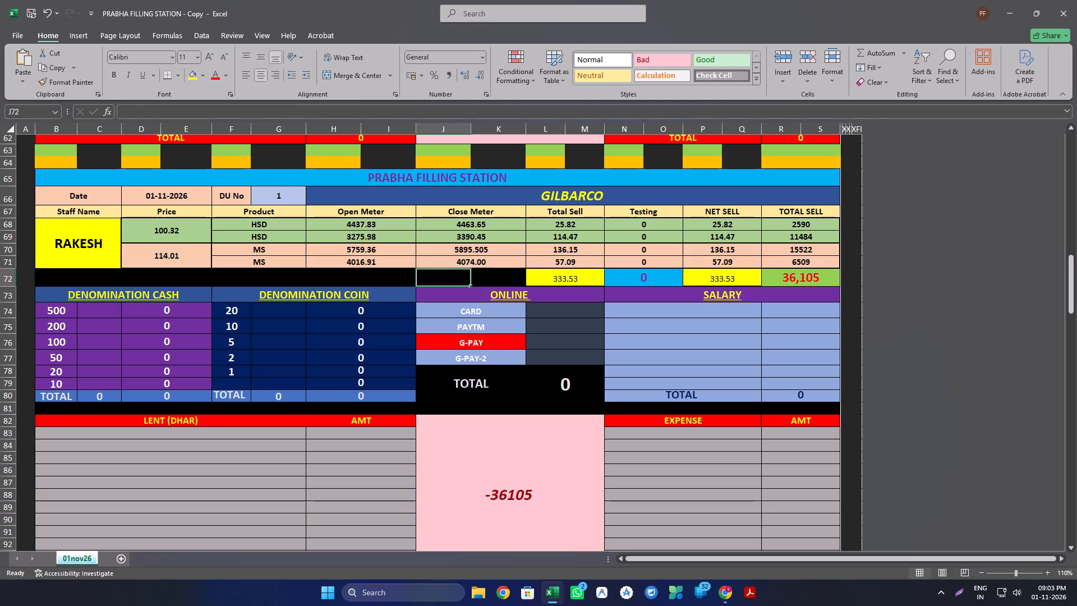
Review the second-shift GILBARCO block and the completed first-shift GILBARCO and TOKHEIM blocks above it.
key("Down")
key("Down")
key("Down")
key("Down")
key("Down")
key("Down")
key("Down")
key("Down")
key("Down")
key("Down")
key("Down")
key("Down")
key("Down")
key("Down")
key("Down")
key("Down")
key("Down")
key("Down")
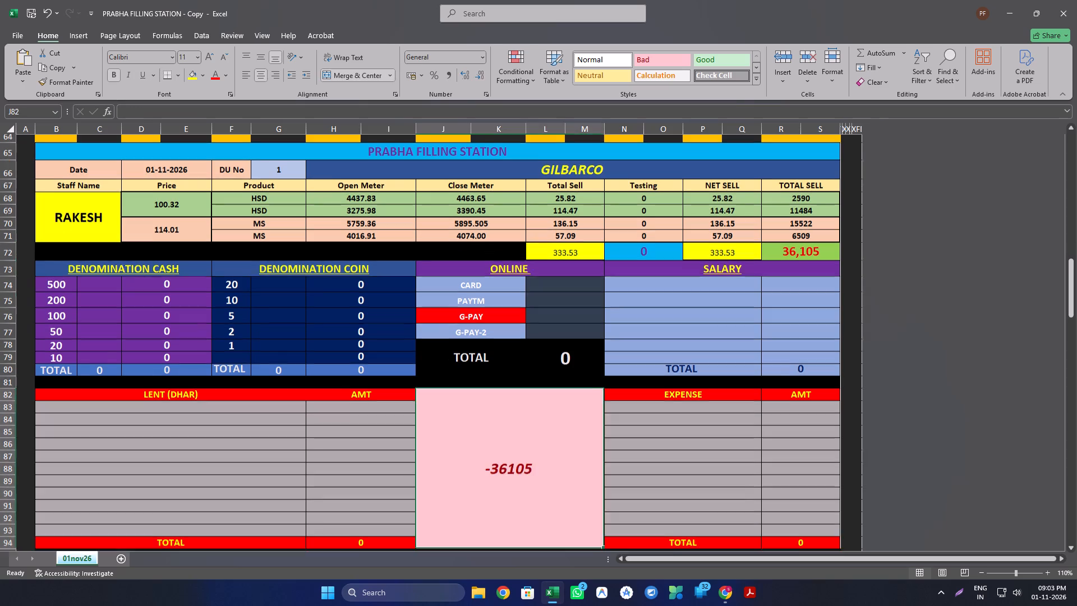
key("Up")
key("Up")
key("Up")
key("Up")
key("Up")
key("Up")
key("Up")
key("Up")
key("Up")
key("Up")
key("Up")
key("Up")
key("Up")
key("Up")
key("Up")
key("Up")
key("Up")
key("Up")
key("Up")
key("Up")
key("Up")
key("Up")
key("Up")
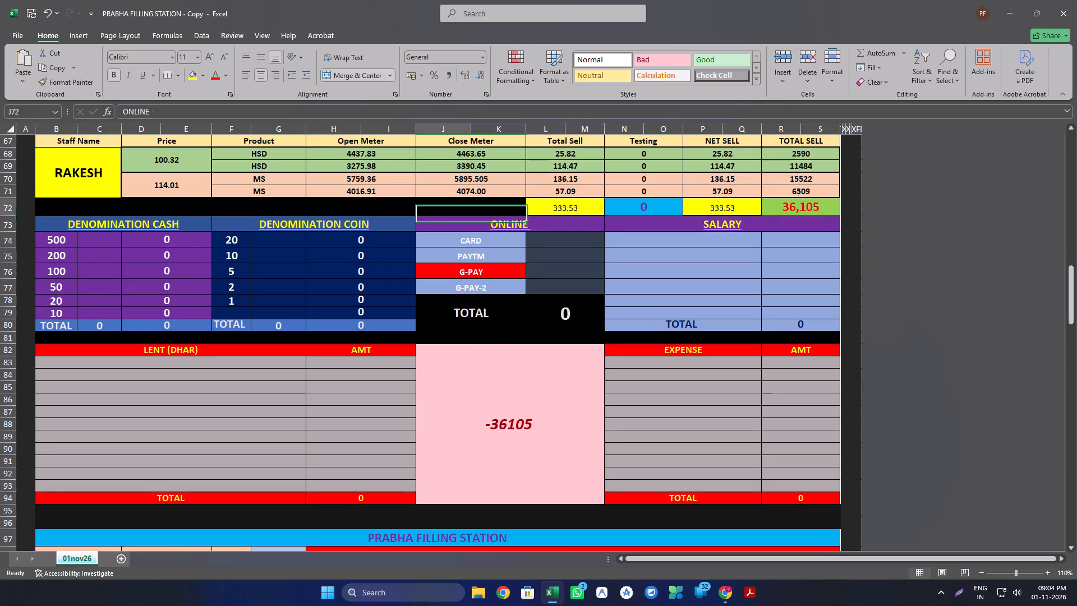
key("Up")
key("Up")
key("Up")
key("Up")
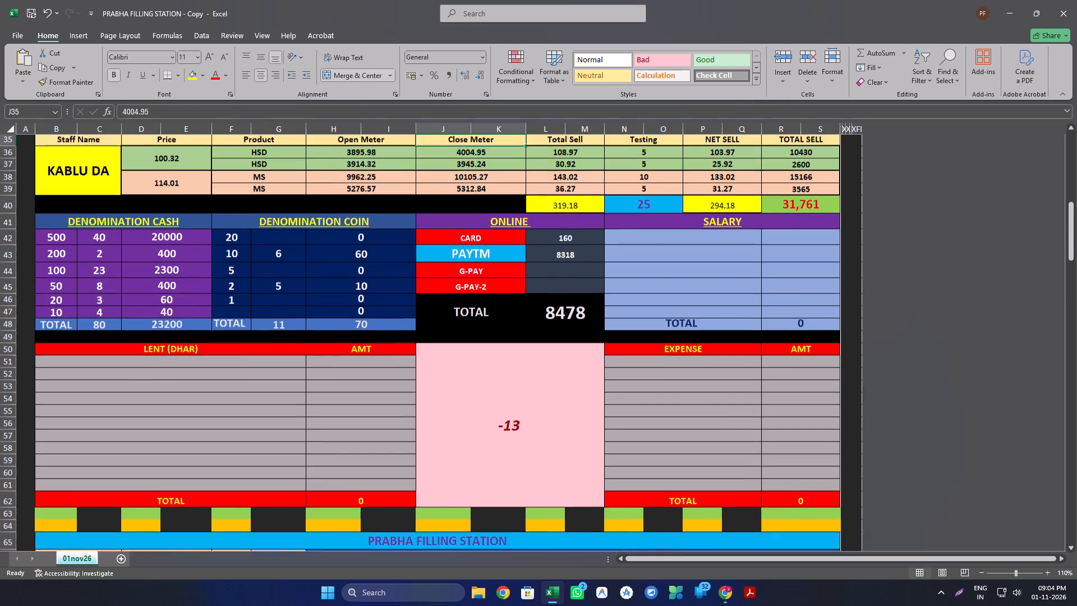
key("Up")
key("Up")
key("Up")
key("Up")
key("Up")
key("Up")
key("Up")
key("Up")
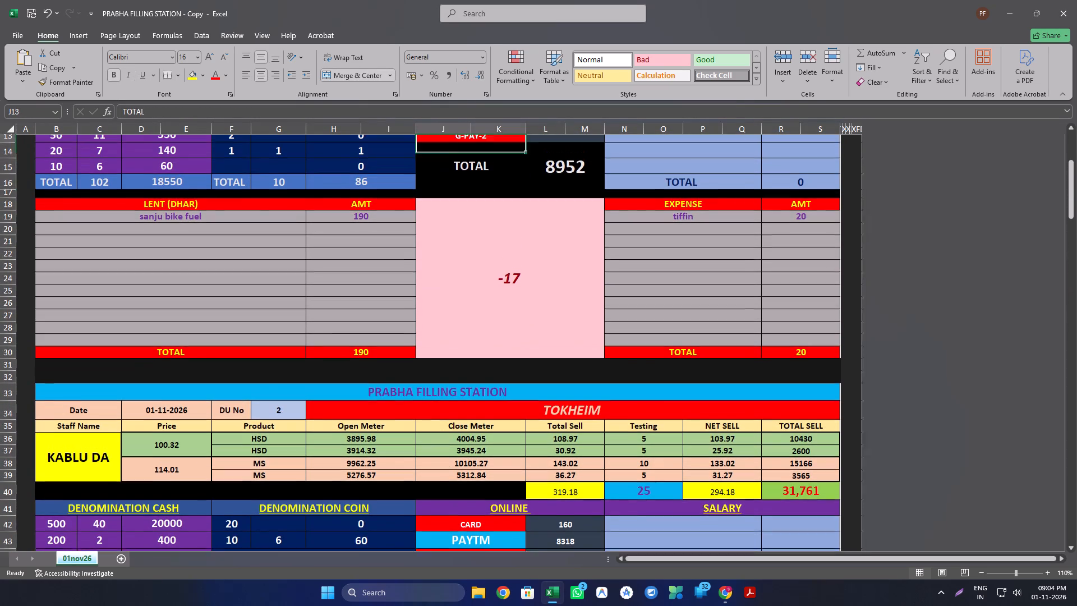
key("Up")
key("Up")
key("Up")
key("Up")
key("Up")
key("Up")
key("Up")
key("Up")
key("Up")
key("Up")
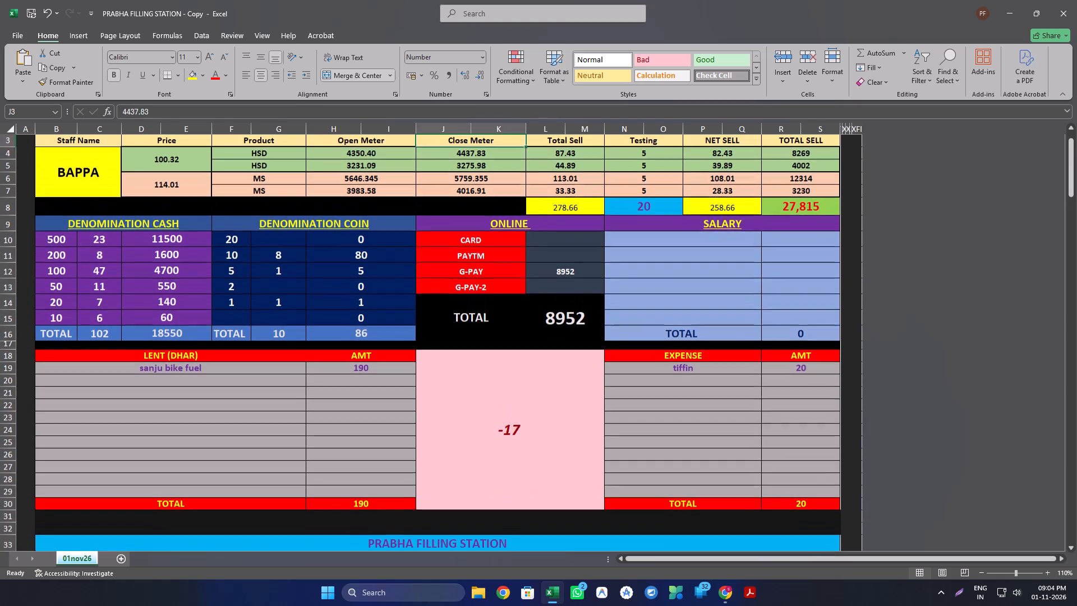
key("Up")
key("Up")
key("Up")
key("Up")
key("Up")
key("Up")
key("Up")
key("Up")
key("Up")
key("Up")
key("Up")
key("Up")
key("Up")
key("Up")
key("Up")
key("Up")
key("Up")
key("Up")
key("Up")
key("Up")
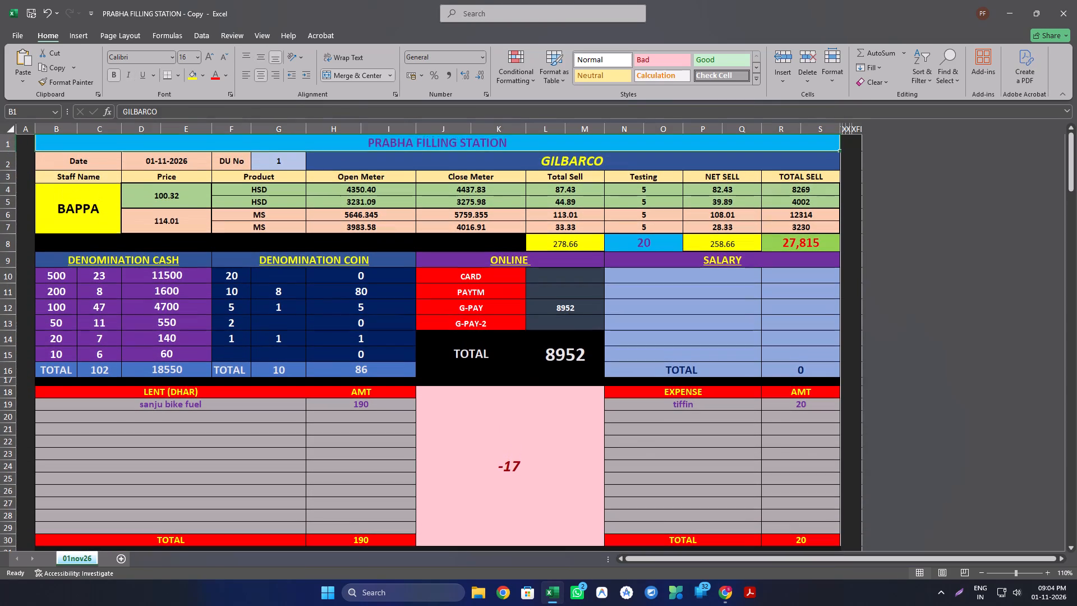
key("Down")
key("Down")
key("Down")
key("Down")
key("Down")
key("Down")
key("Down")
key("Down")
key("Down")
key("Down")
key("Down")
key("Down")
key("Down")
key("Down")
key("Down")
key("Down")
key("Down")
key("Down")
key("Down")
key("Down")
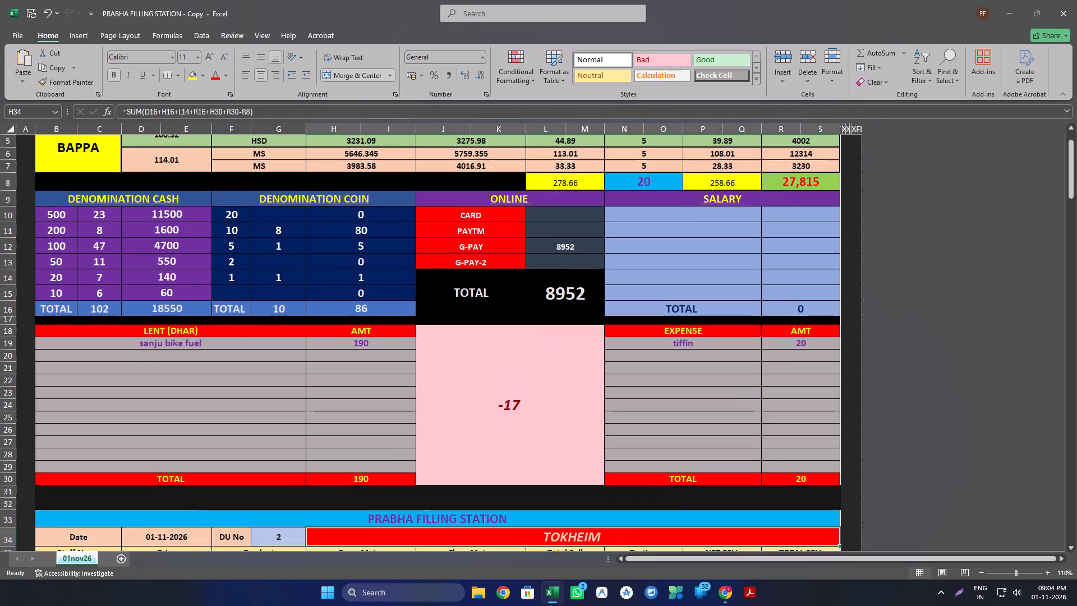
key("Down")
key("Down")
key("Down")
key("Down")
key("Down")
key("Down")
key("Down")
key("Down")
key("Down")
key("Down")
key("Down")
key("Down")
key("Down")
key("Down")
key("Down")
key("Down")
key("Down")
key("Down")
key("Down")
key("Down")
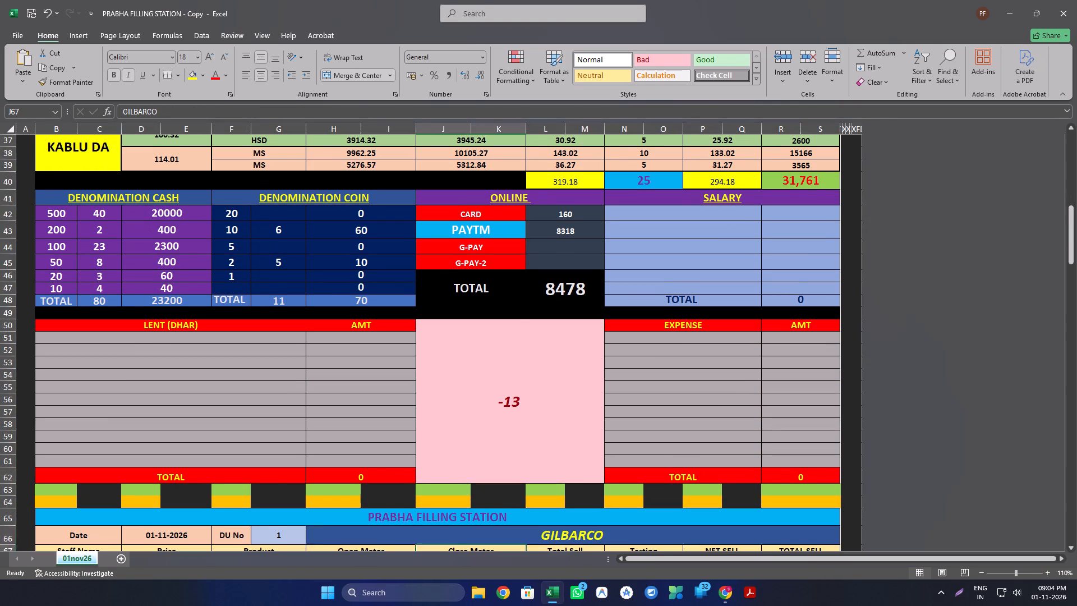
key("Up")
key("Up")
key("Up")
key("Up")
key("Up")
key("Up")
key("Up")
key("Up")
key("Up")
key("Up")
key("Up")
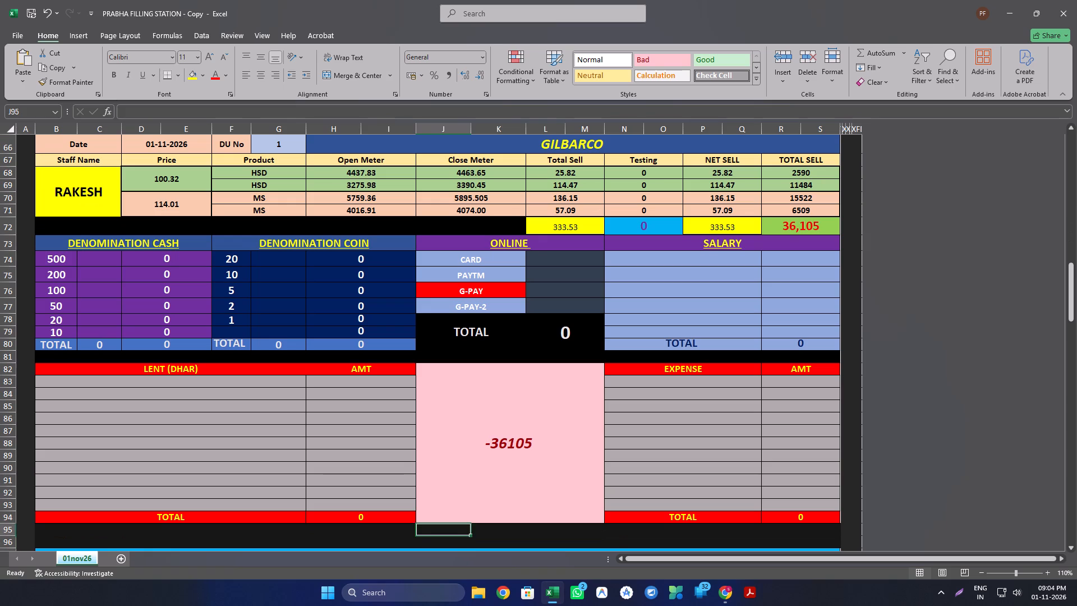
Enter 17173 as the G-PAY amount in the ONLINE section of the second GILBARCO block (row 76).
key("Right")
key("Down")
key("Down")
key("Down")
key("Down")
key("Down")
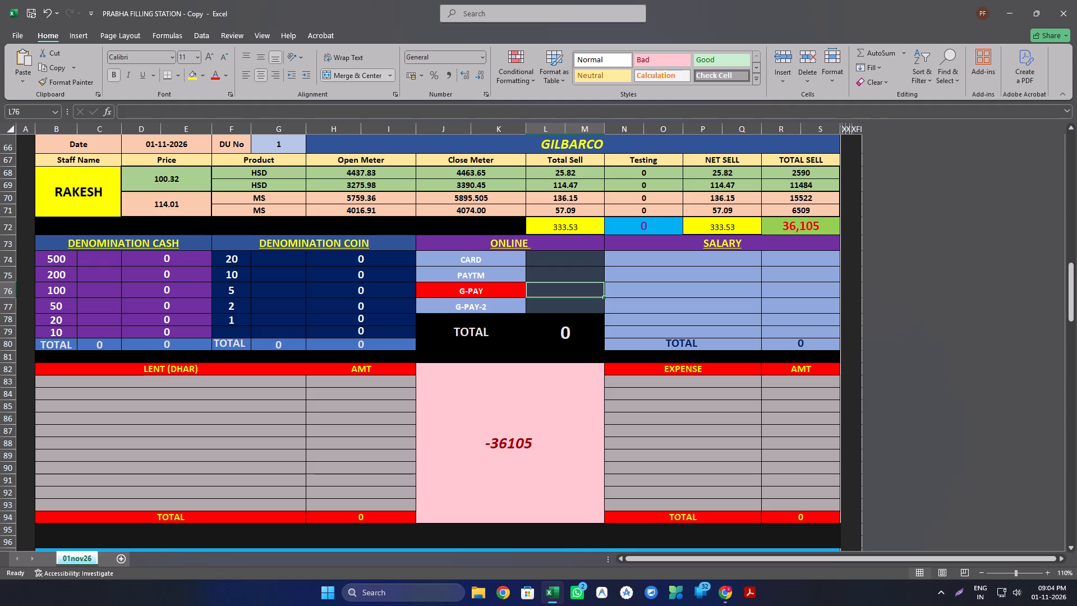
scroll(72, 305, "up", 10)
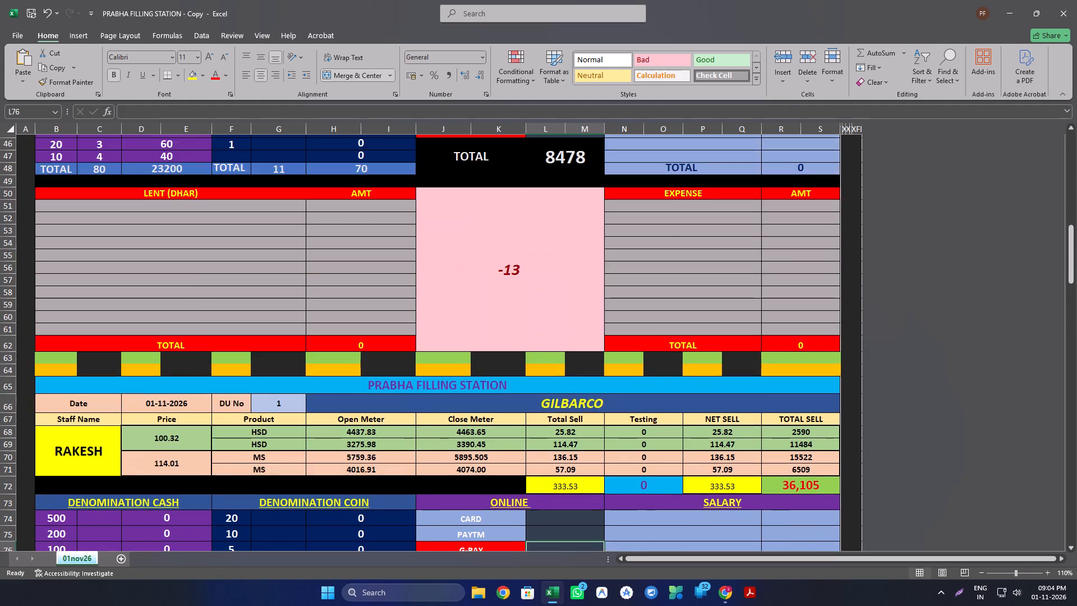
scroll(71, 305, "up", 17)
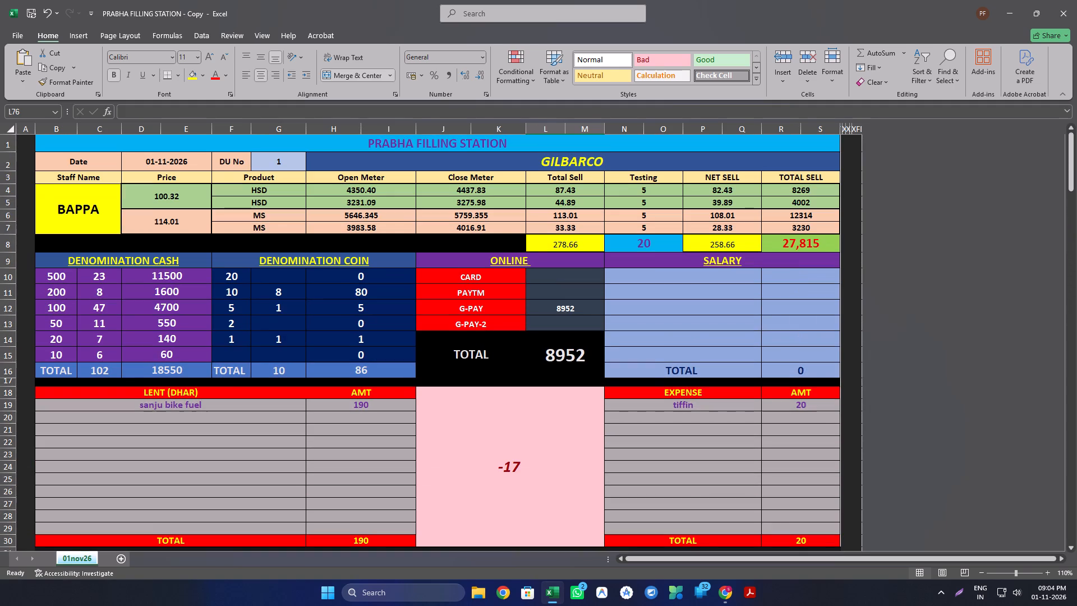
scroll(71, 305, "up", 3)
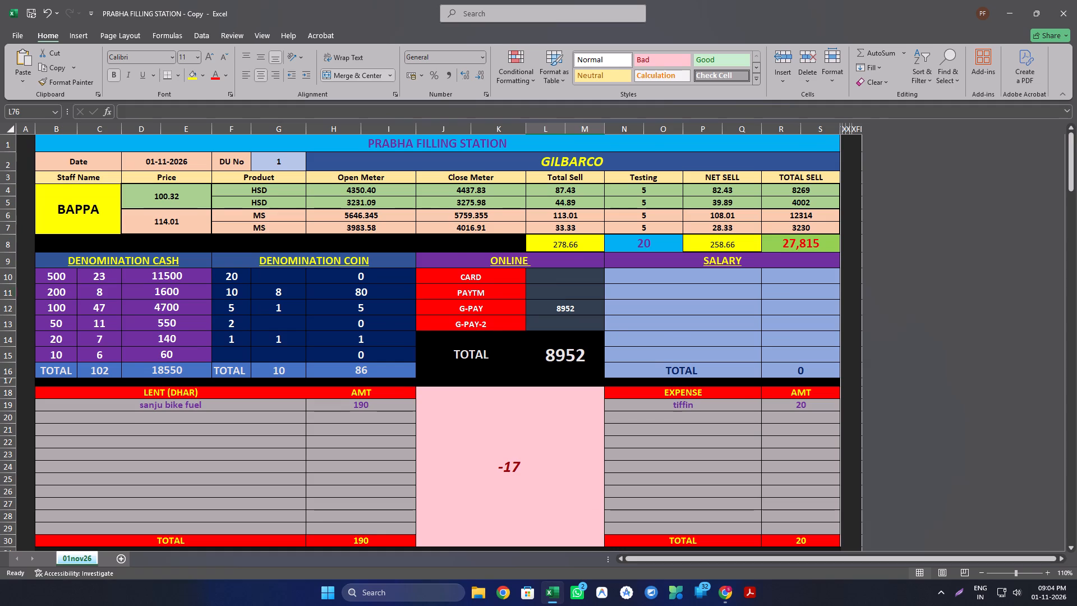
scroll(218, 261, "down", 14)
scroll(283, 302, "down", 11)
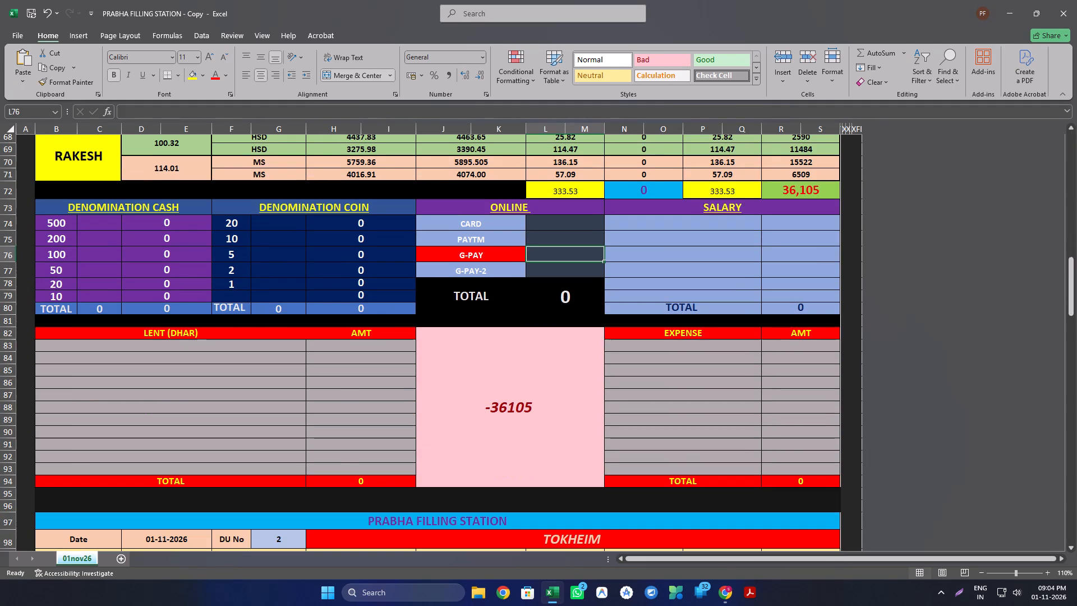
type("1717")
key("3")
key("Return")
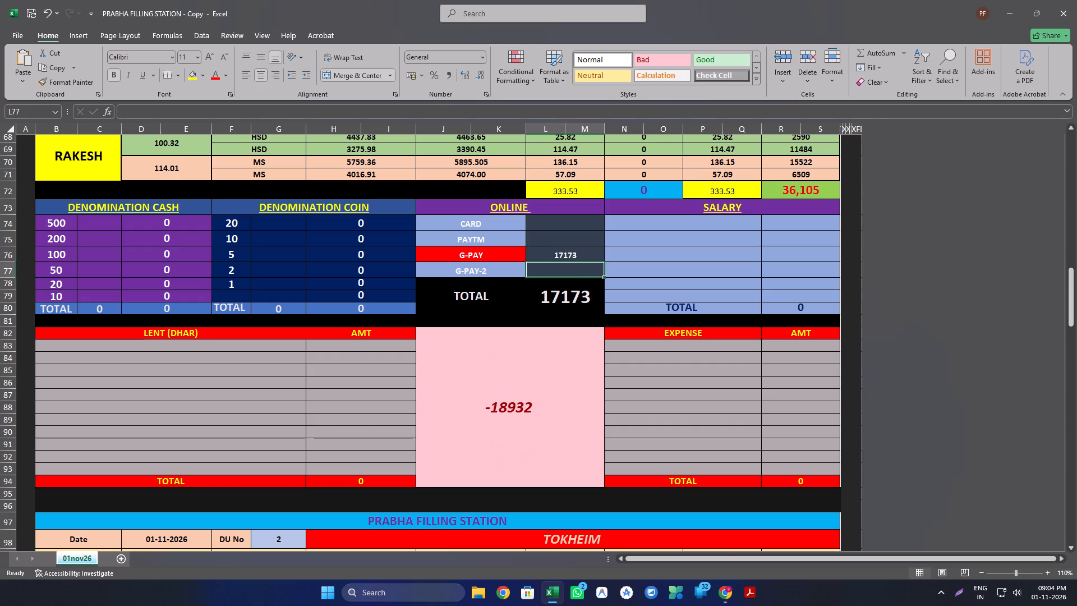
Enter the cash note counts in the second GILBARCO block's DENOMINATION CASH table: 32 for 500, 2 for 200 and 19 for 100.
key("Left")
key("Left")
key("Left")
key("Left")
key("Up")
key("Left")
key("Up")
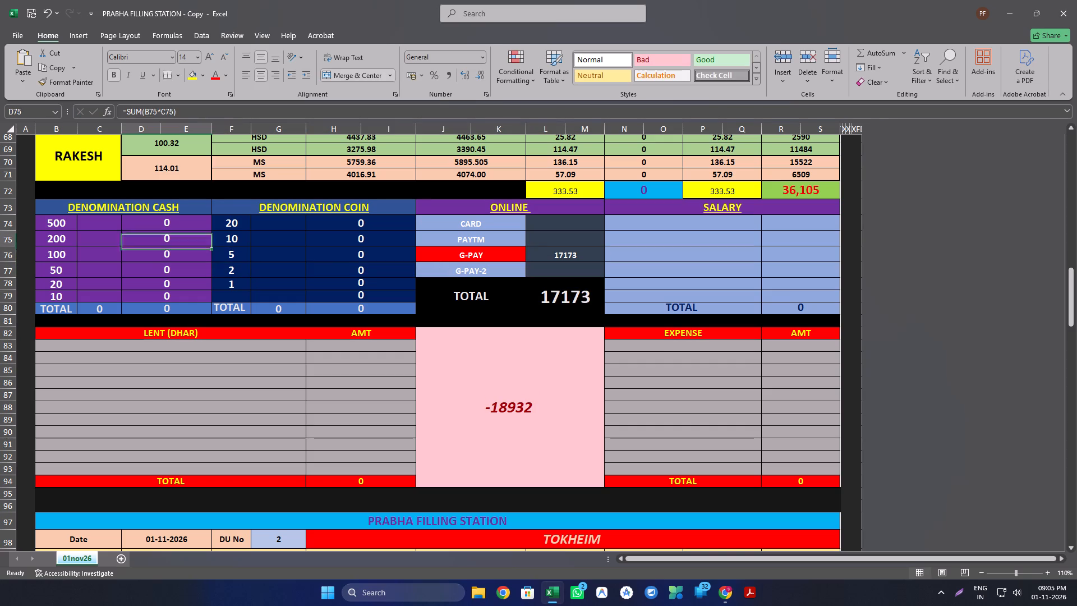
key("Left")
key("Up")
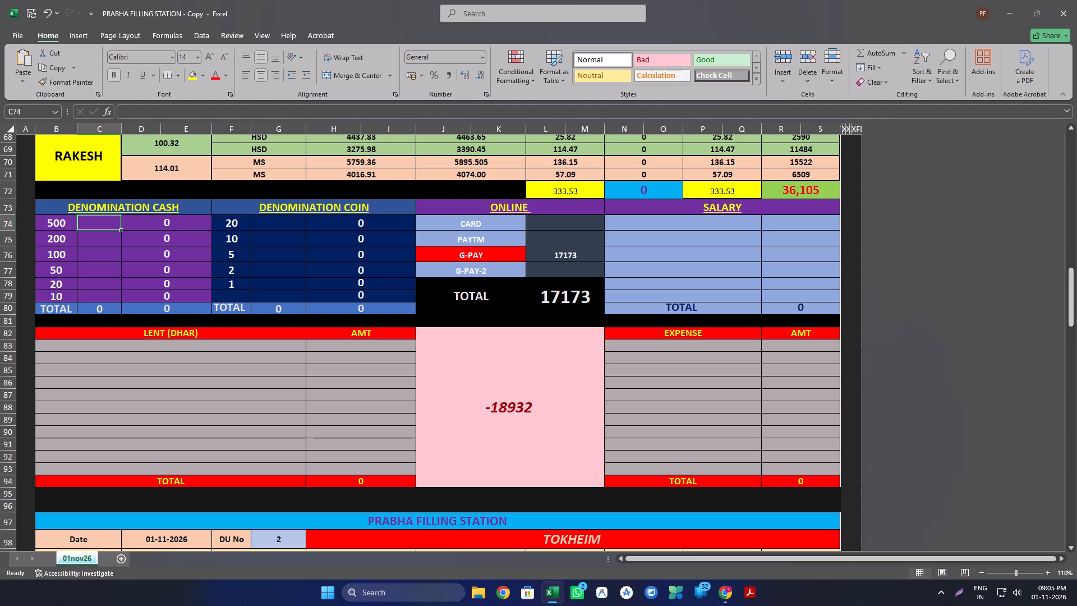
type("32")
key("Return")
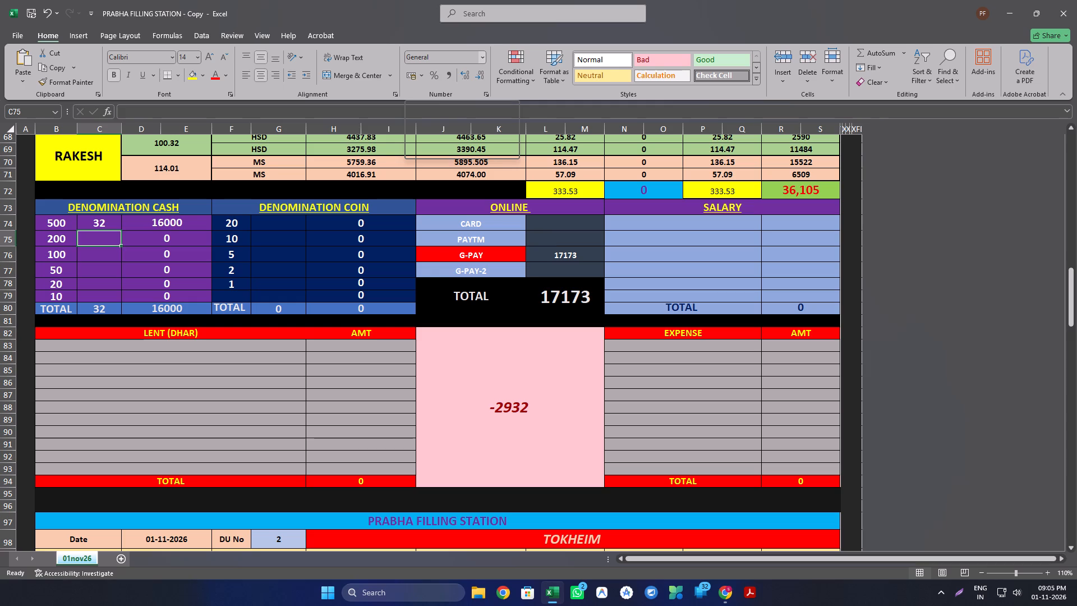
key("2")
key("Return")
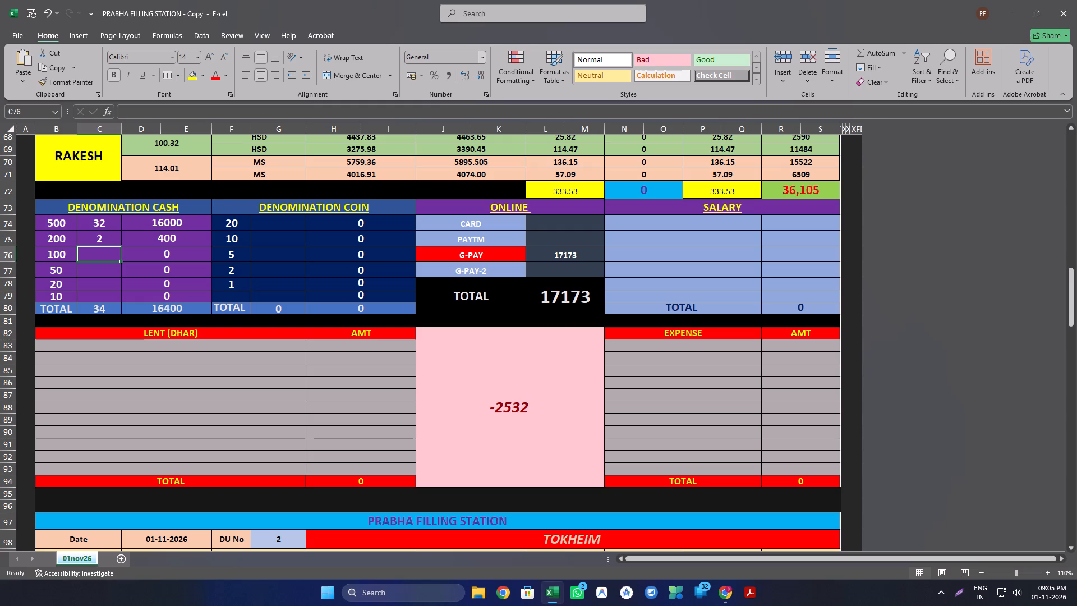
type("19")
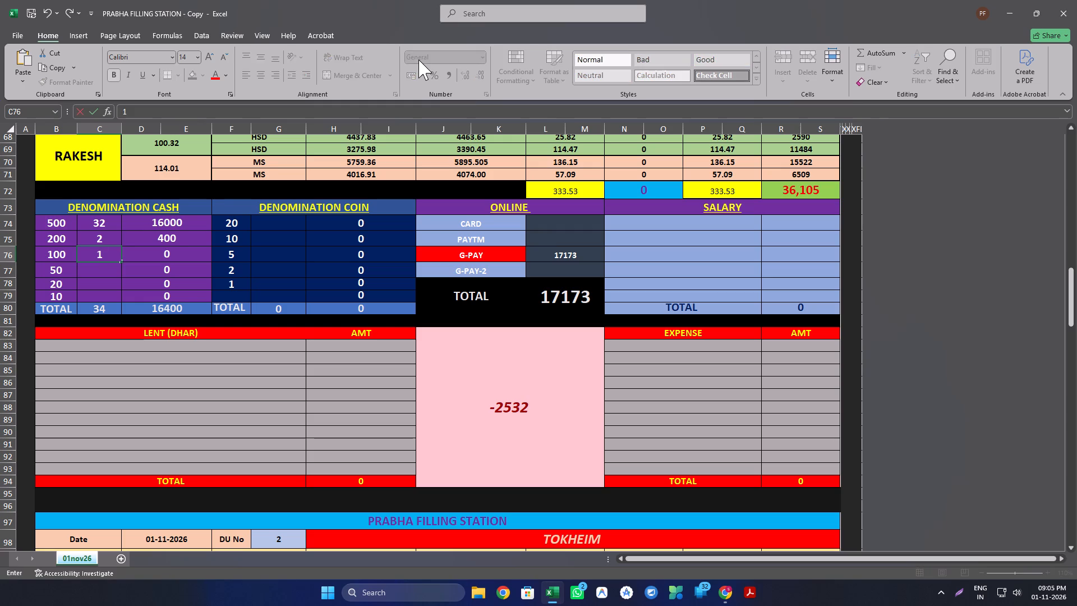
key("Return")
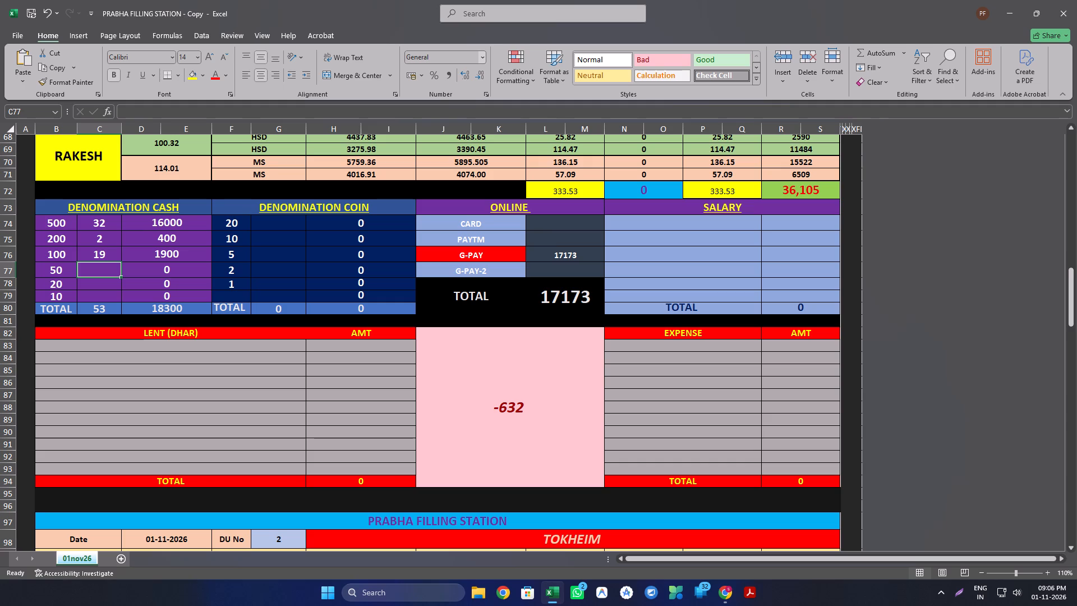
Enter the smaller note counts in the same cash table: 10 for 50, 2 for 20 and 7 for 10.
type("10")
key("Return")
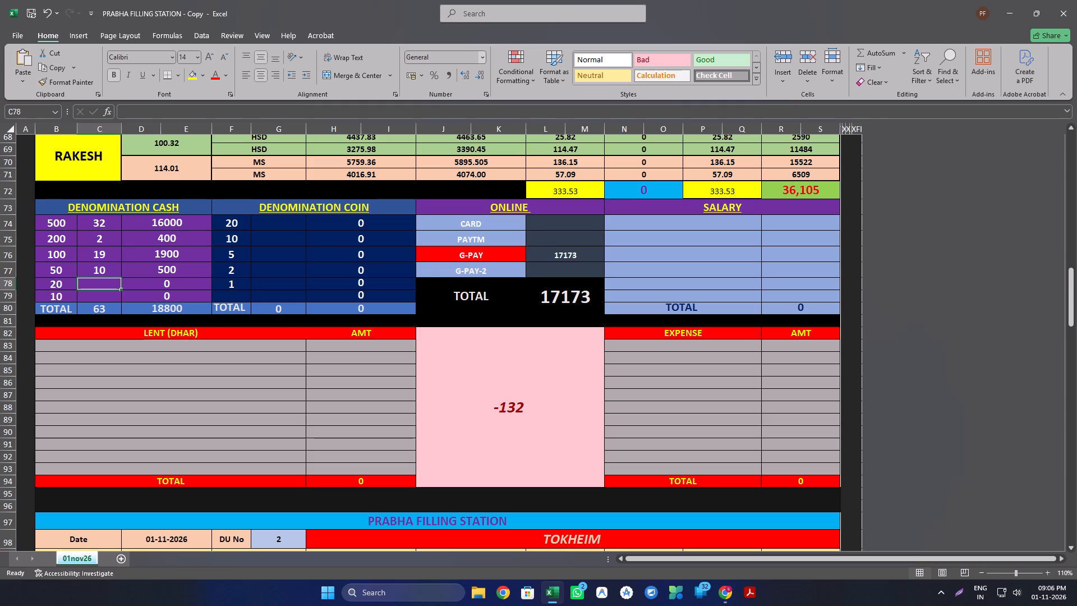
key("2")
key("Return")
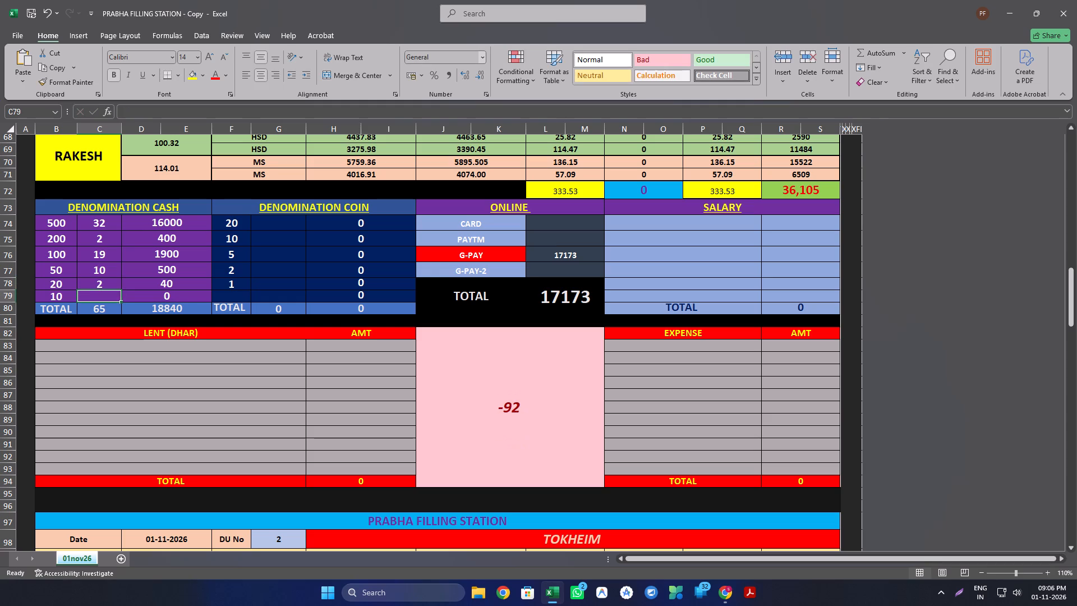
key("7")
key("Return")
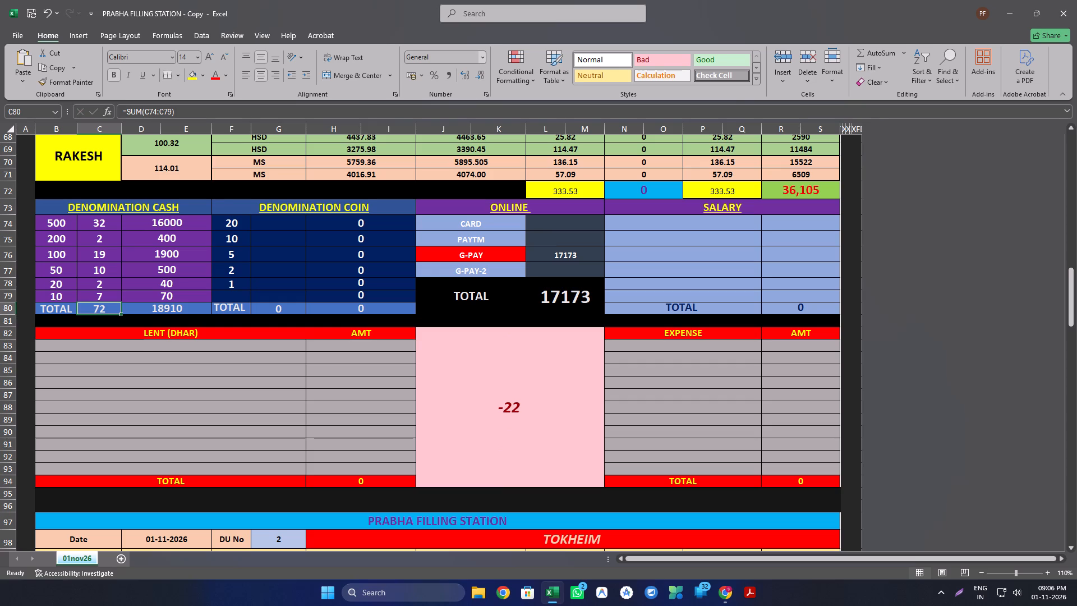
Enter the coin counts in the adjacent DENOMINATION COIN table: 5 for the 2 coin and 6 for the 1 coin.
key("Right")
key("Right")
key("Right")
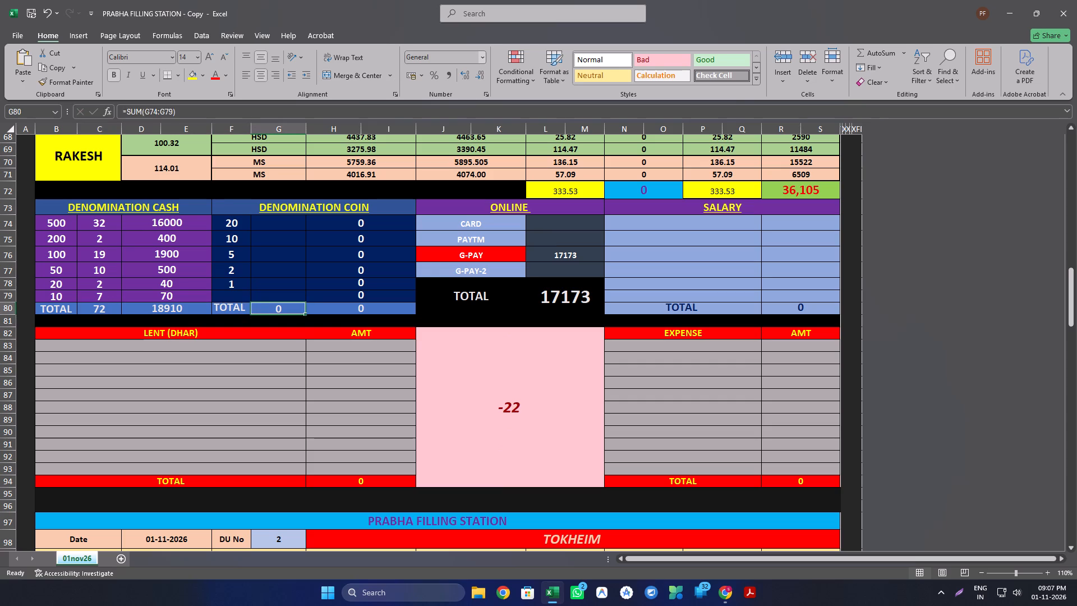
key("Up")
key("Up")
key("Up")
key("5")
key("Return")
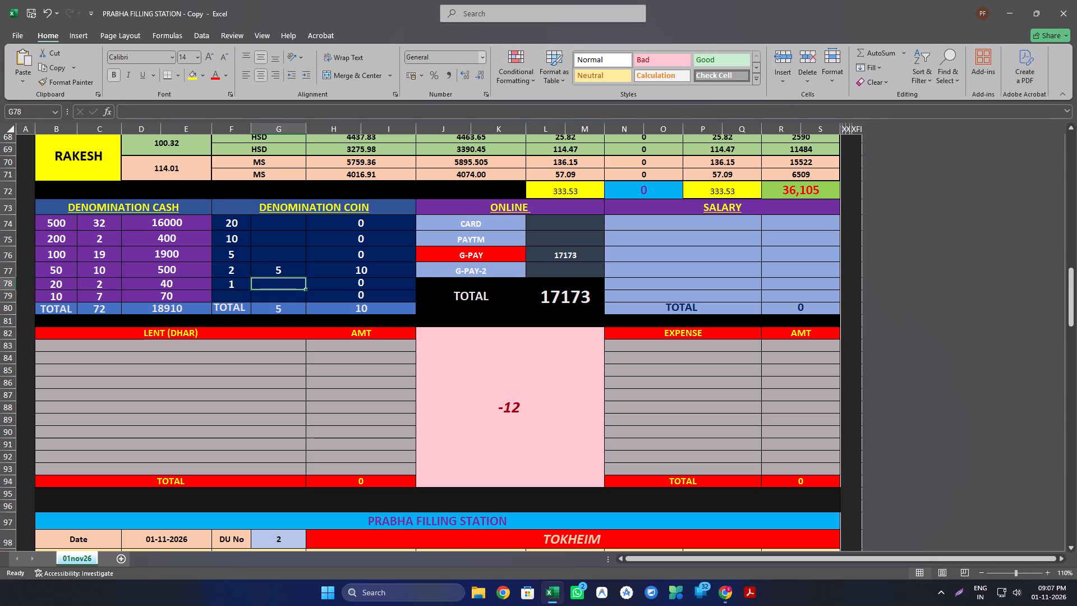
key("6")
key("Return")
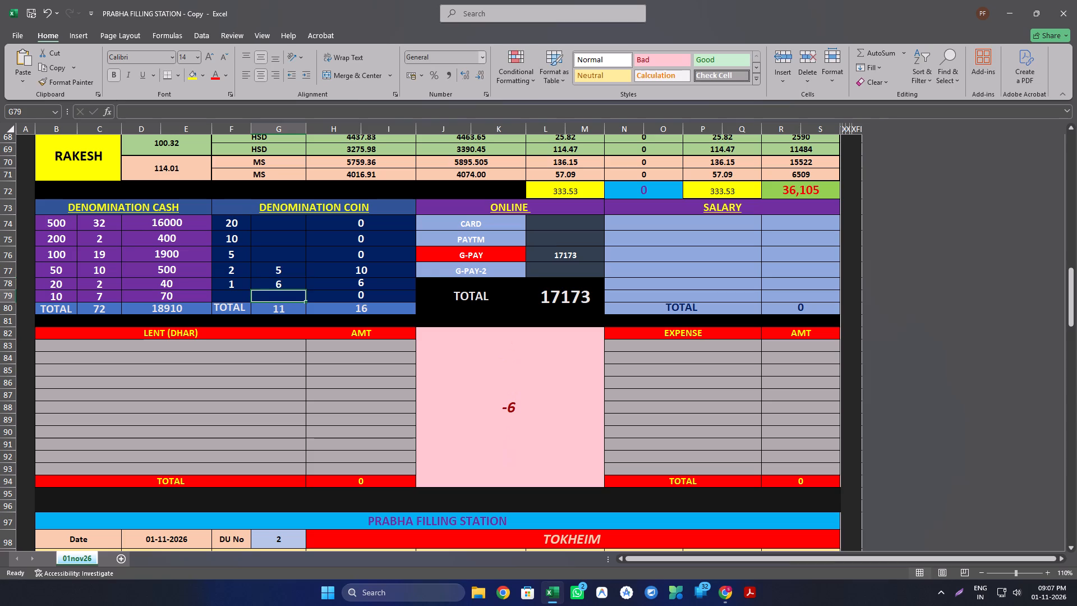
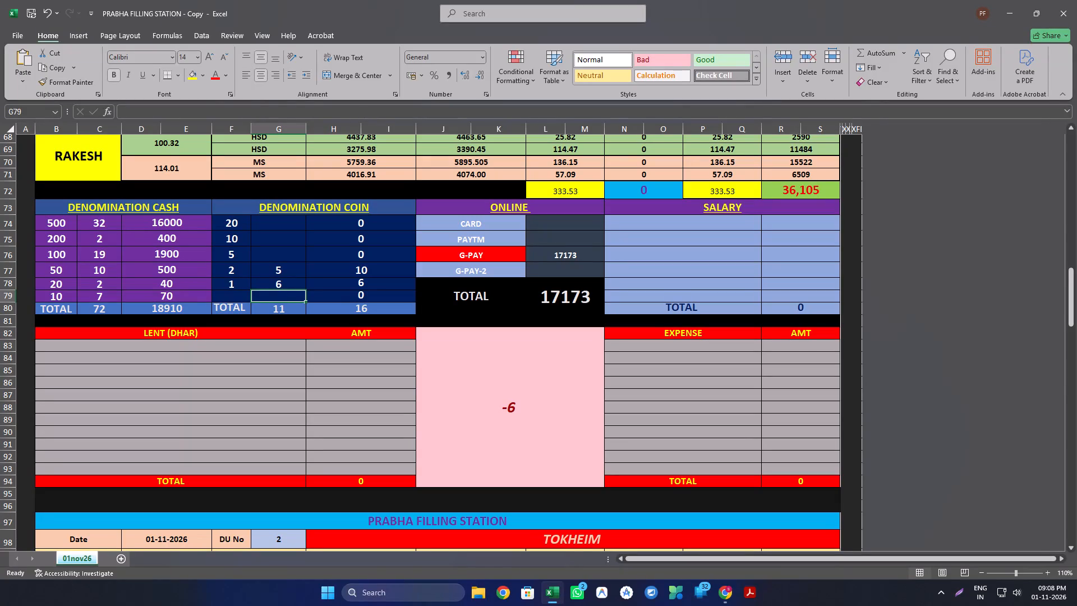
Enter the HSD closing meter readings in the TOKHEIM block starting at row 97: 4009.93 in row 100 and 3962.98 in row 101.
scroll(132, 252, "down", 4)
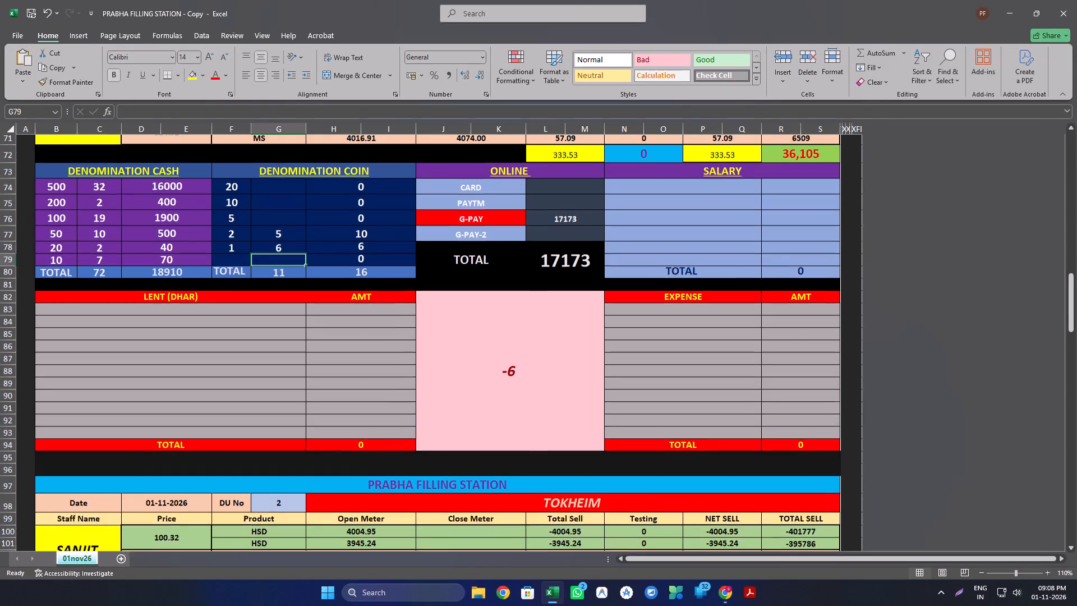
scroll(139, 245, "down", 7)
scroll(323, 163, "up", 1)
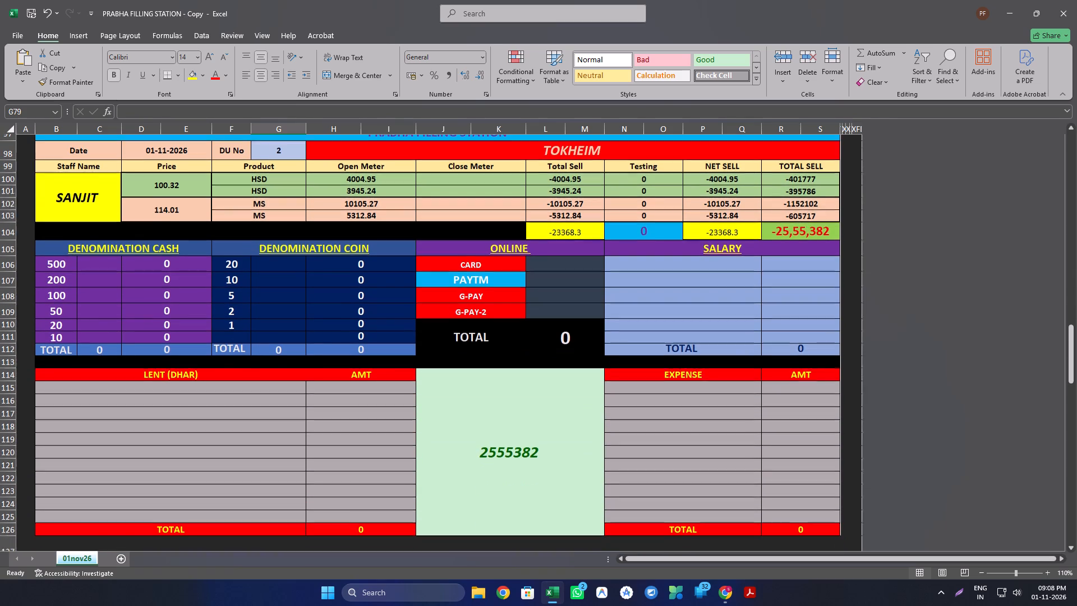
left_click(490, 205)
left_click(490, 190)
left_click(489, 198)
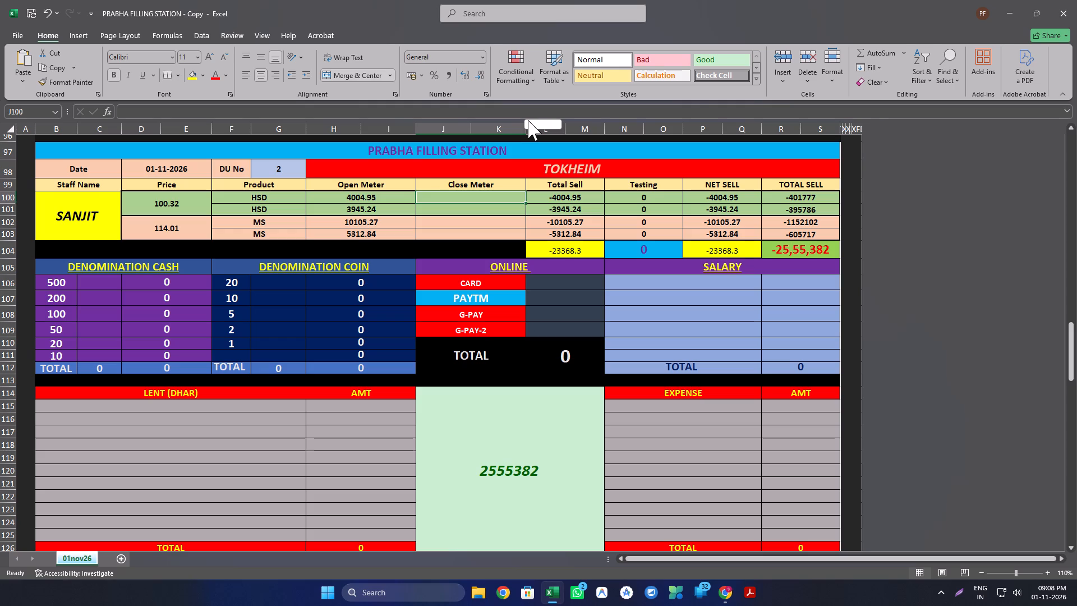
type("4009")
type(".93")
key("Return")
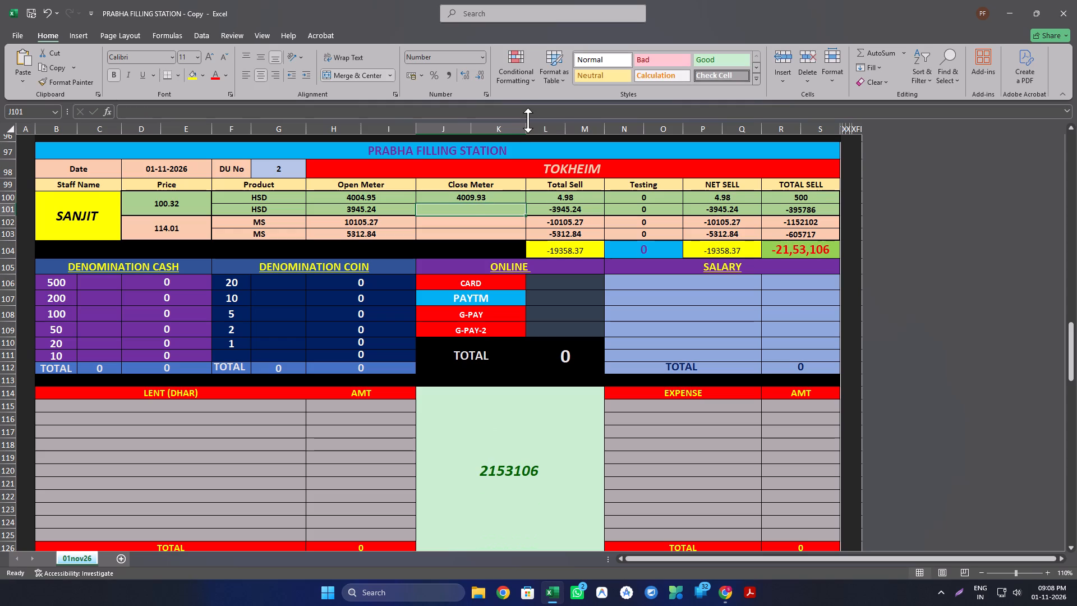
type("3962.")
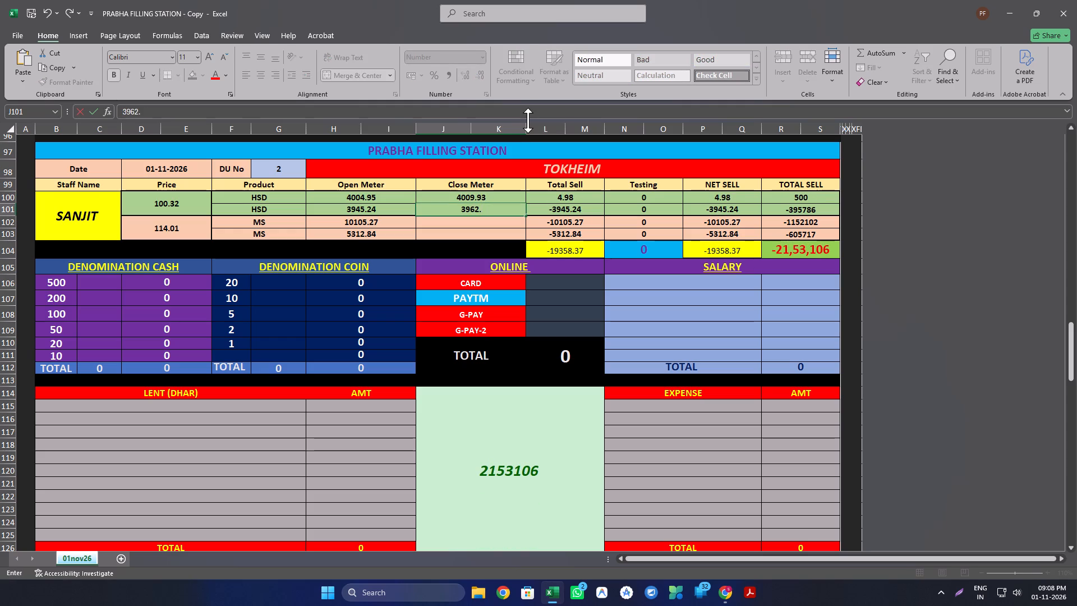
type("98")
key("Return")
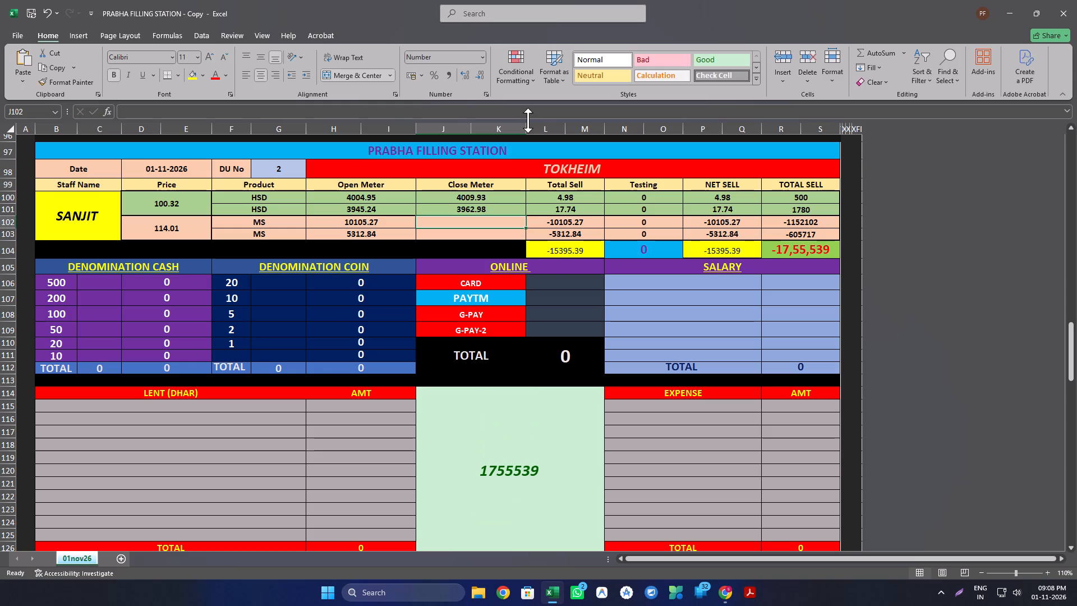
Enter the MS closing meter readings in the same TOKHEIM block: 10267.47 in row 102 and 5350 in row 103.
type("10267")
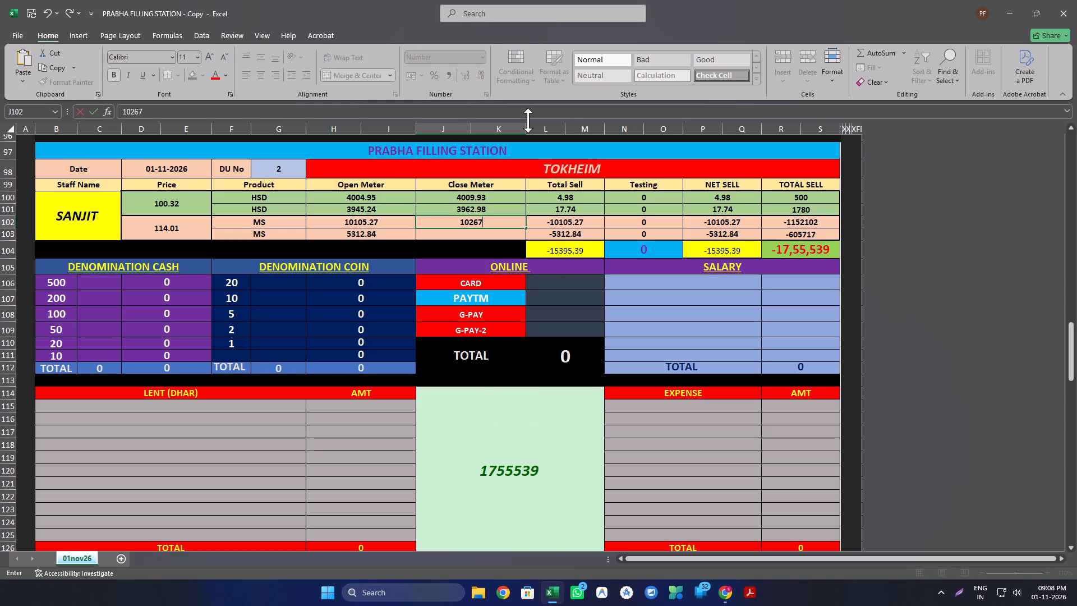
type(".47")
key("Return")
type("5350")
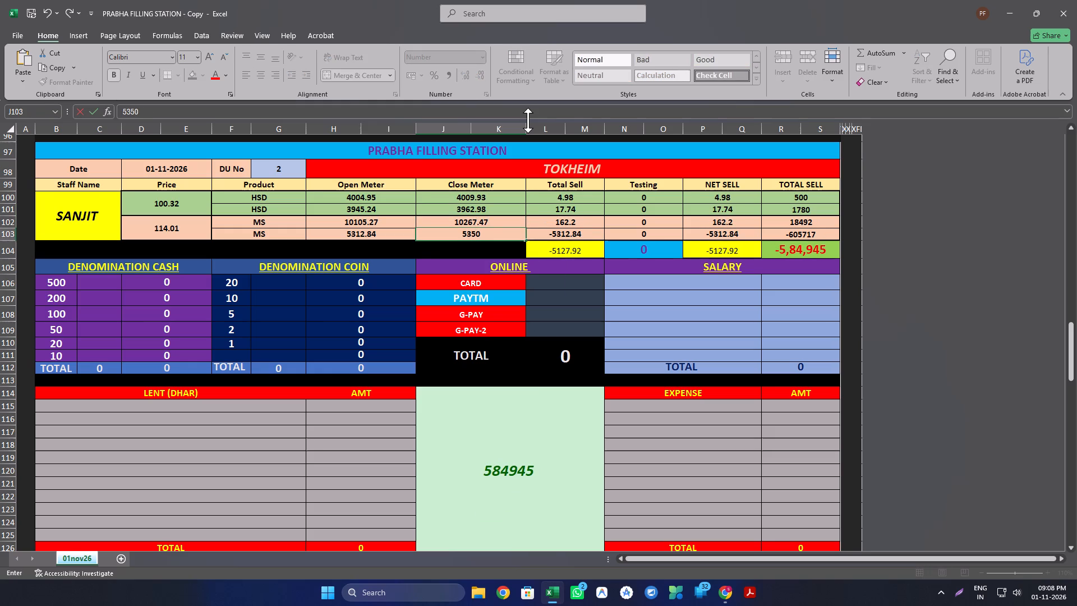
key("Up")
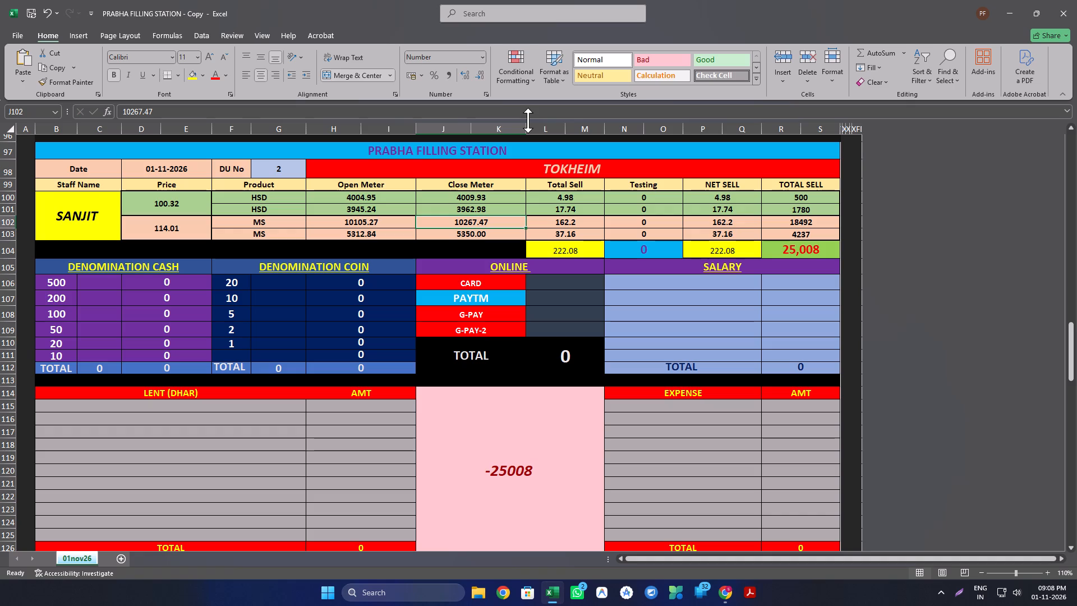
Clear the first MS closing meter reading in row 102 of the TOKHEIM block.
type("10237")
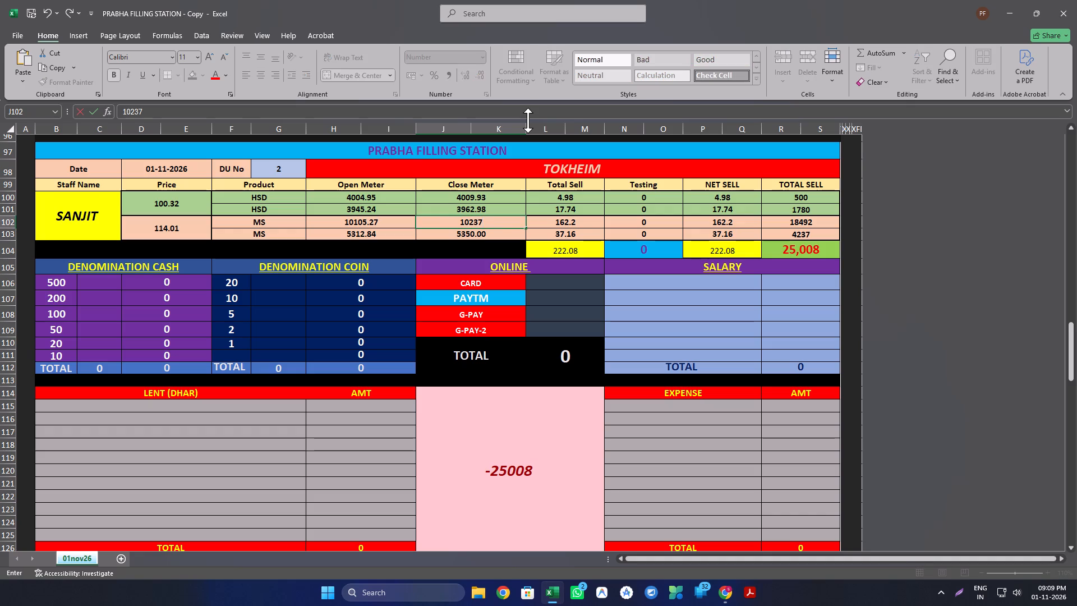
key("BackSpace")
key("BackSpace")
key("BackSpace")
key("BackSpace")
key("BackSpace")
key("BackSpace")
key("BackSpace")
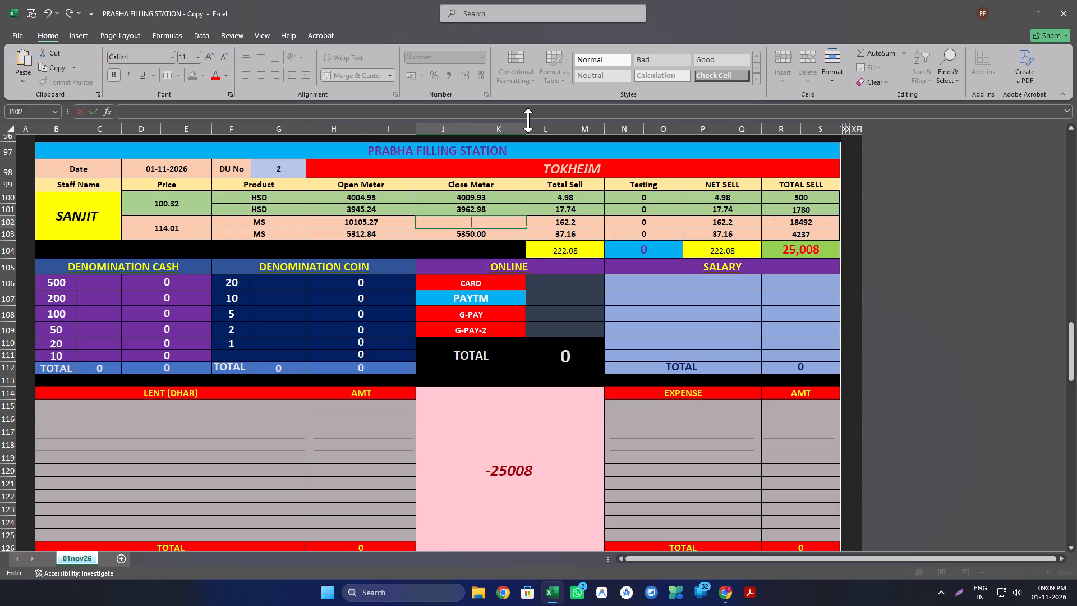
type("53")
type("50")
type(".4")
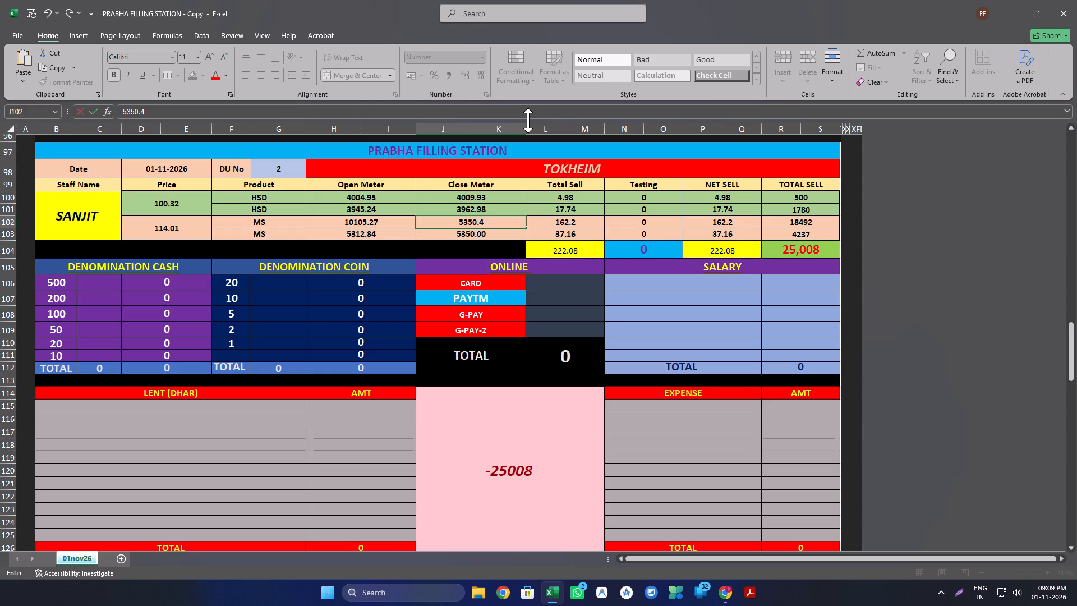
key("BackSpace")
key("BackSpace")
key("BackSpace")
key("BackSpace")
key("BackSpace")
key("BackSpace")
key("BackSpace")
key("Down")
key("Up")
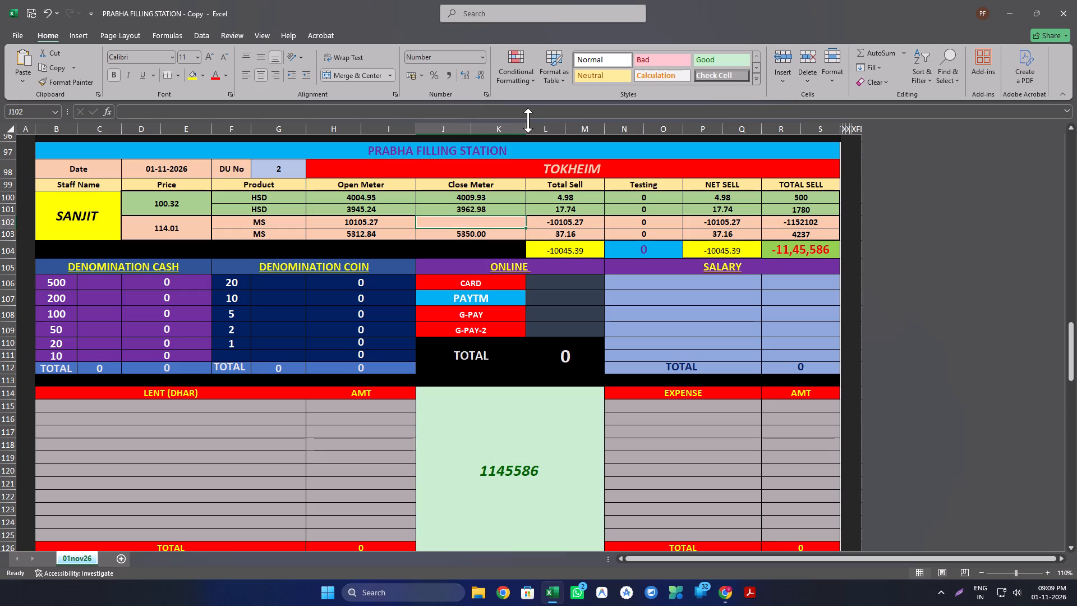
Set the MS closing meter readings in the TOKHEIM block to 10267.47 in row 102 and 5350.46 in row 103.
type("1023")
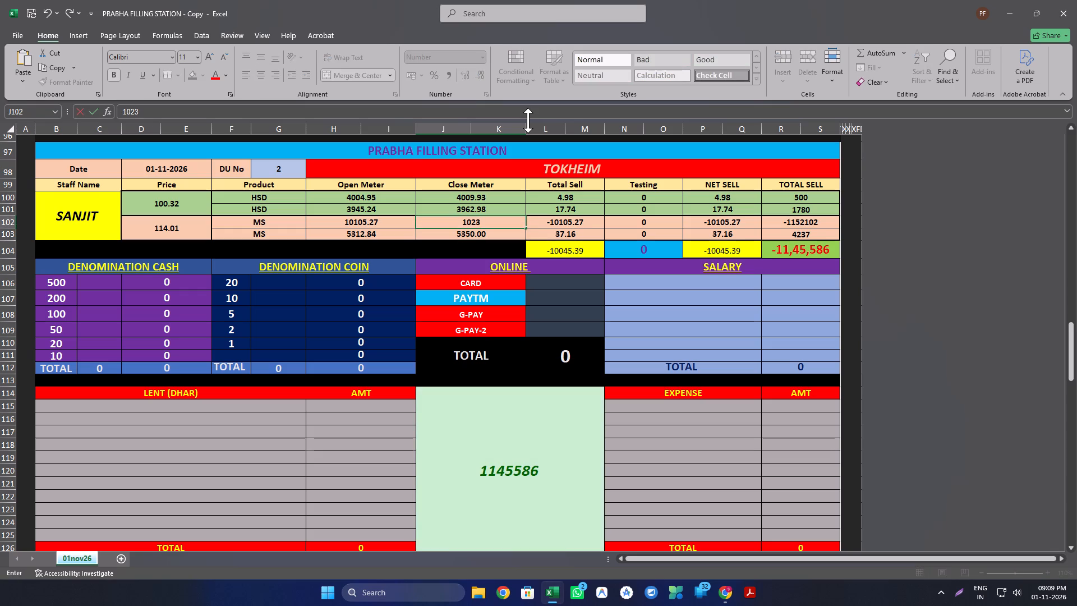
key("BackSpace")
type("67.")
type("47")
key("Return")
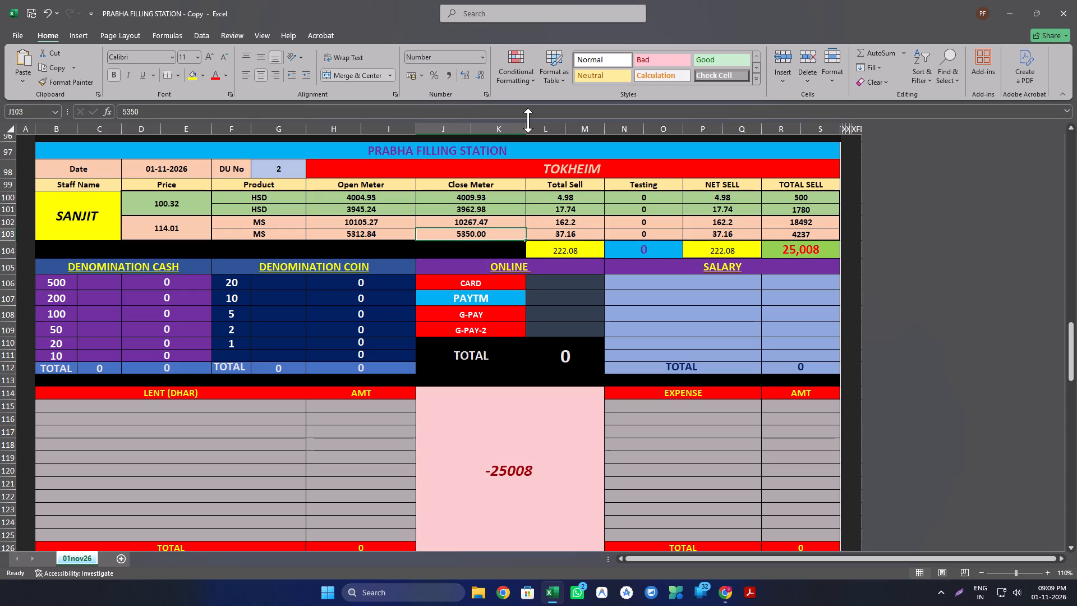
type("5350.46")
key("Return")
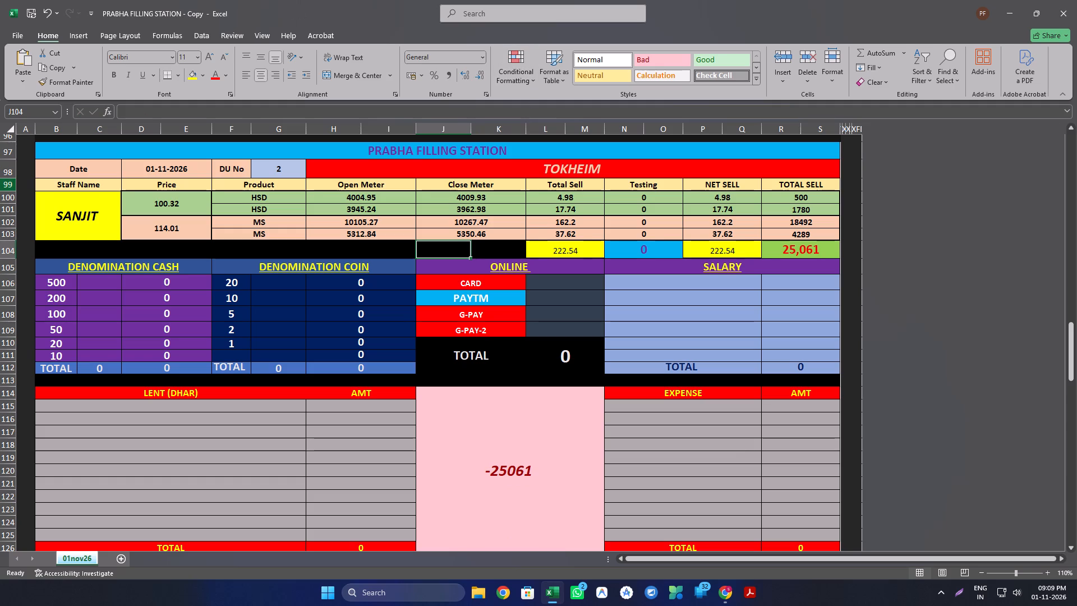
Enter 31 as the count of 500 notes in the TOKHEIM block's DENOMINATION CASH table (row 106).
left_click(103, 284)
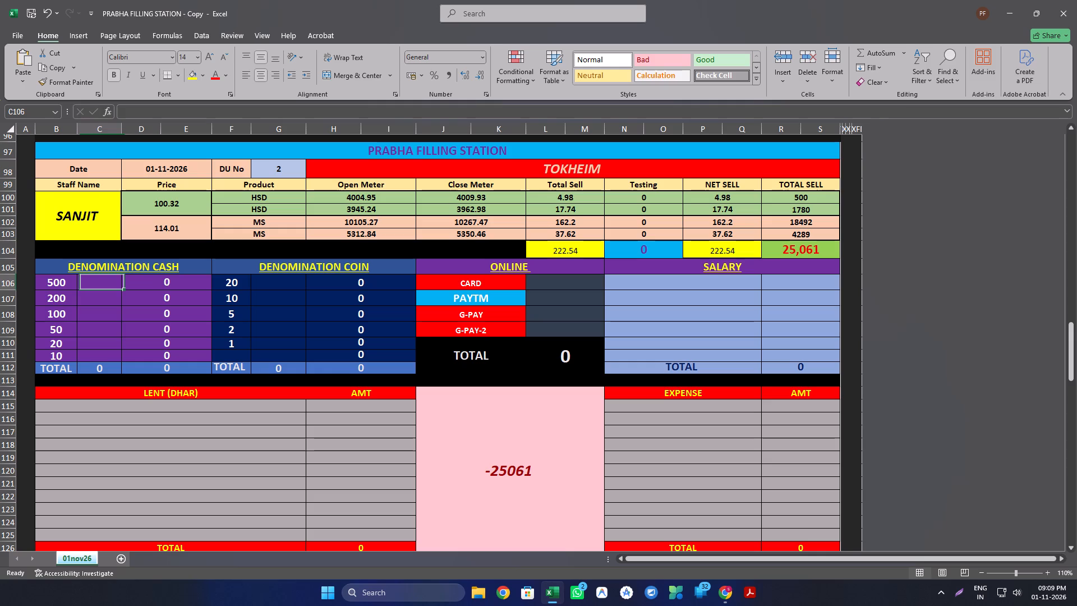
type("31")
key("Return")
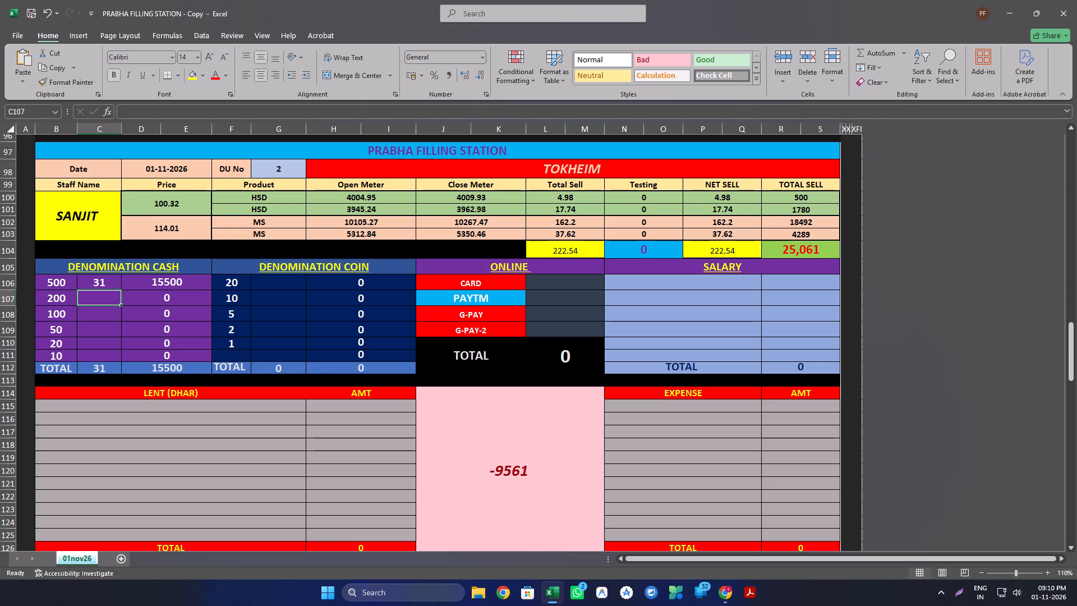
Enter 211 as the CARD amount in the ONLINE section of the TOKHEIM block (row 106).
key("Right")
key("Right")
key("Right")
key("Right")
key("Right")
key("Right")
key("Up")
type("211")
key("Return")
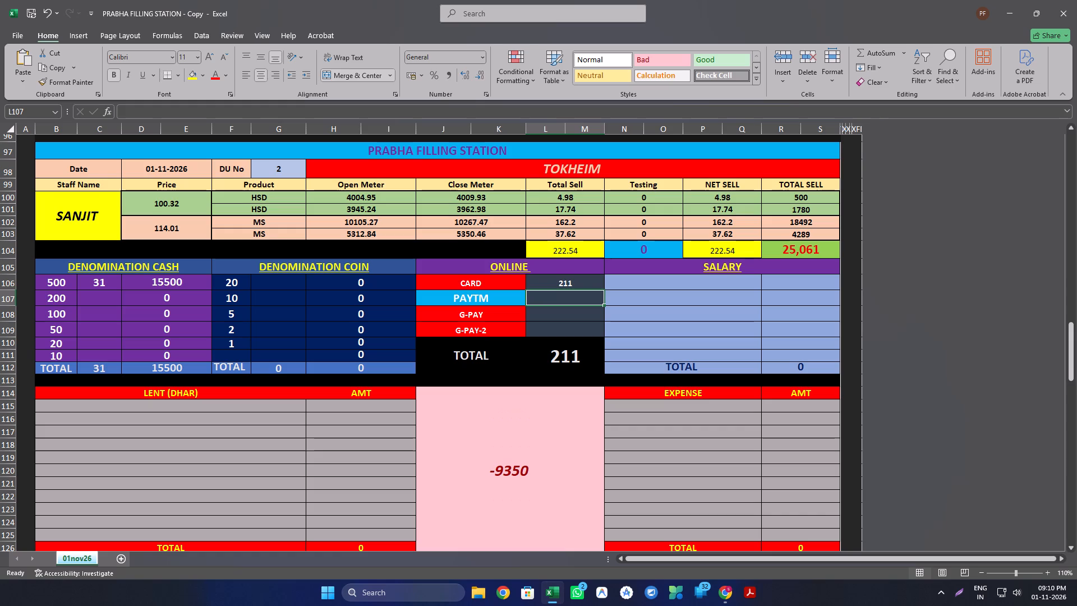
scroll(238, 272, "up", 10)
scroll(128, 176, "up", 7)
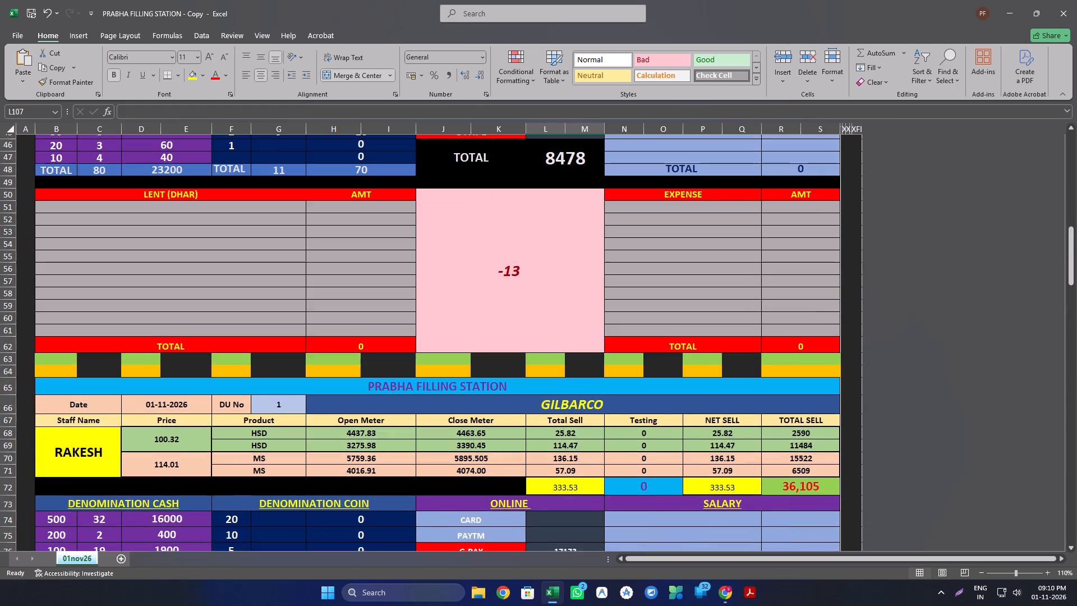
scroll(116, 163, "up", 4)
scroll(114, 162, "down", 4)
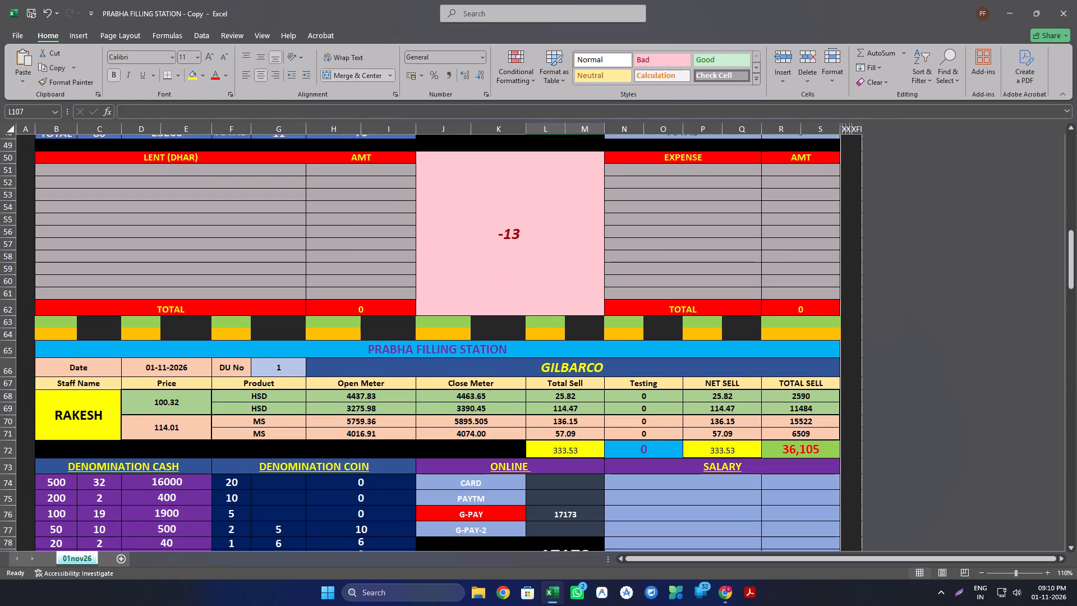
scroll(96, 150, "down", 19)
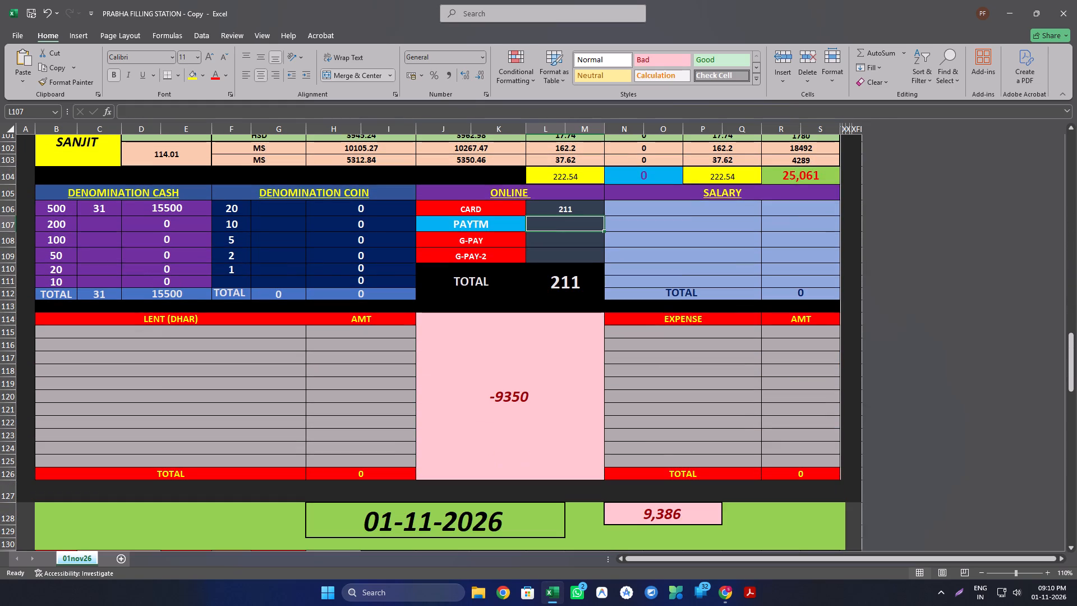
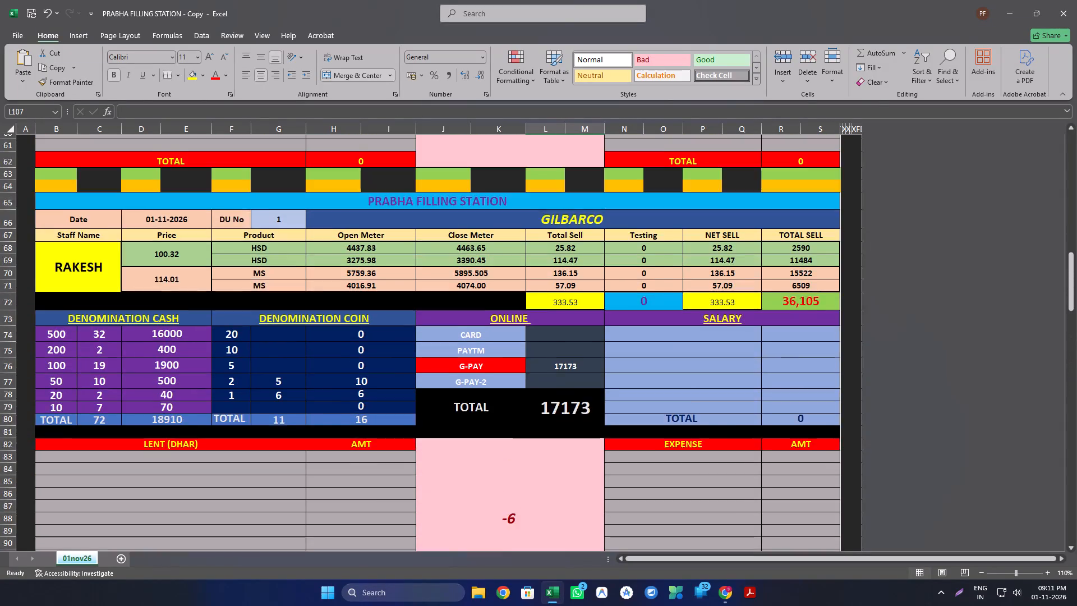
Enter 6971 as the PAYTM amount in the ONLINE section of the TOKHEIM block (row 107).
scroll(119, 163, "up", 2)
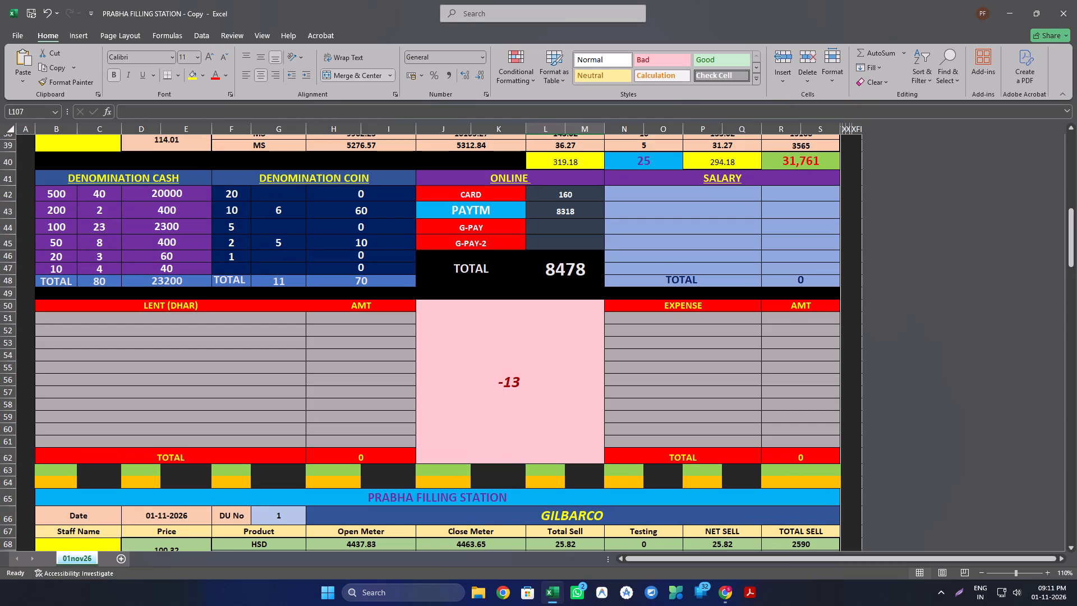
scroll(457, 340, "down", 2)
scroll(506, 342, "down", 8)
scroll(512, 337, "down", 15)
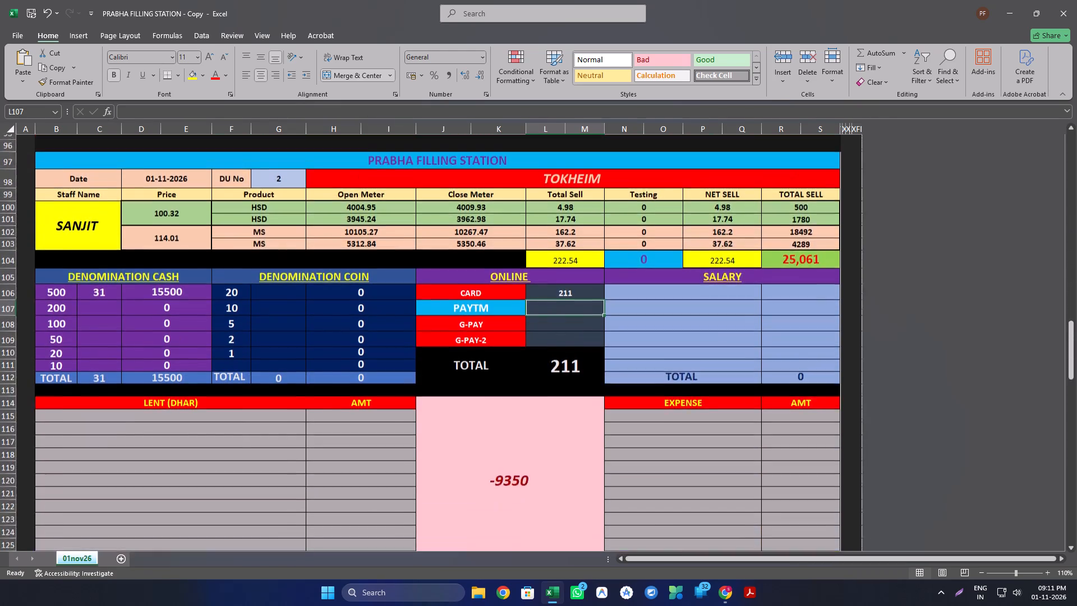
type("6971")
key("Return")
Enter note counts in the TOKHEIM block's DENOMINATION CASH table: 0 for 200, 13 for 100 and 16 for 50.
scroll(513, 340, "up", 2)
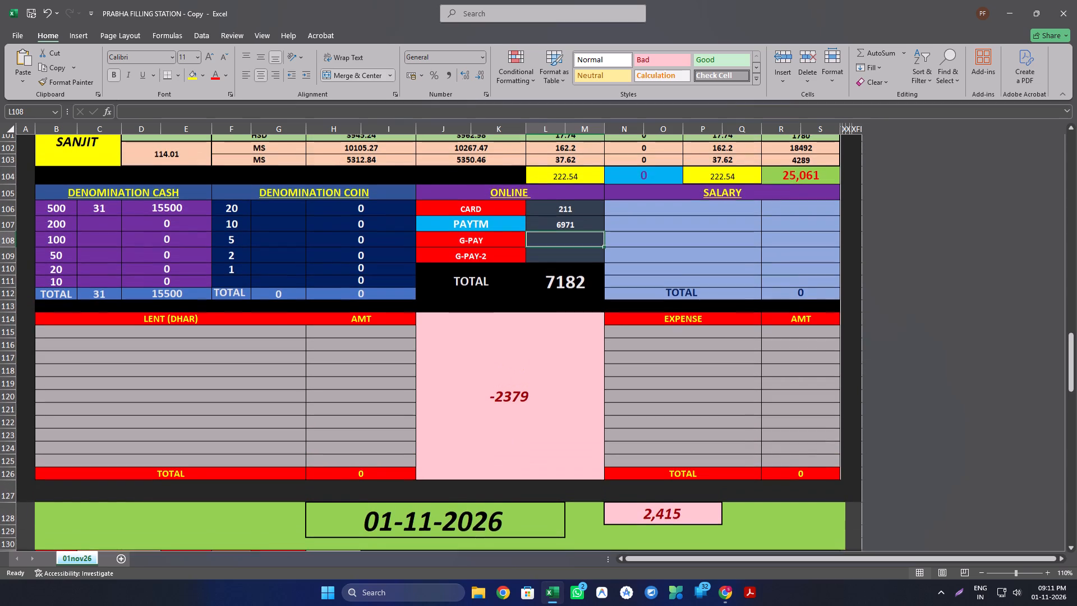
left_click(100, 229)
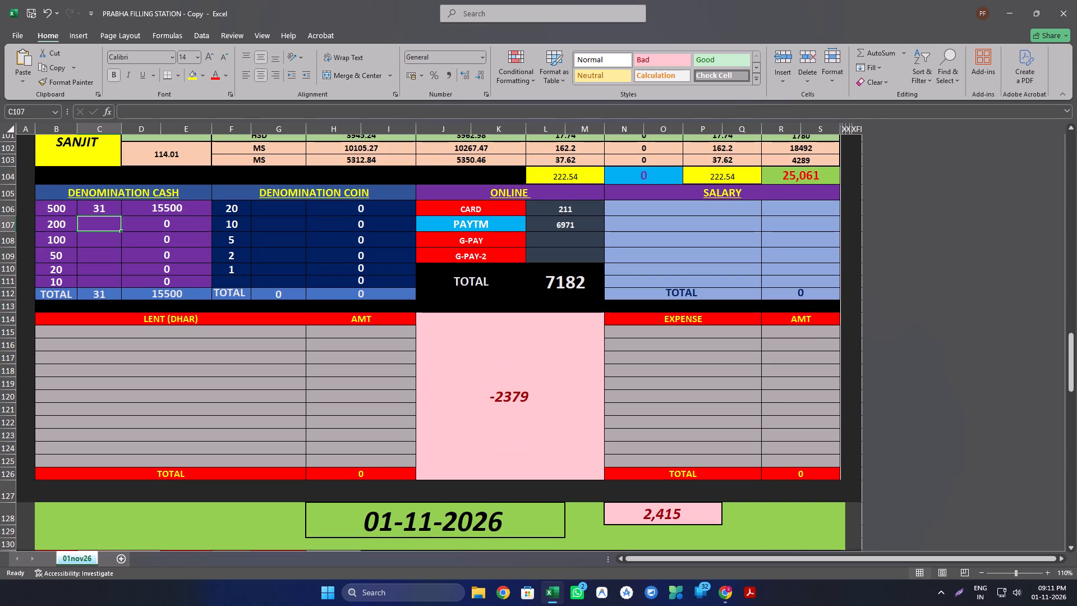
key("0")
key("Return")
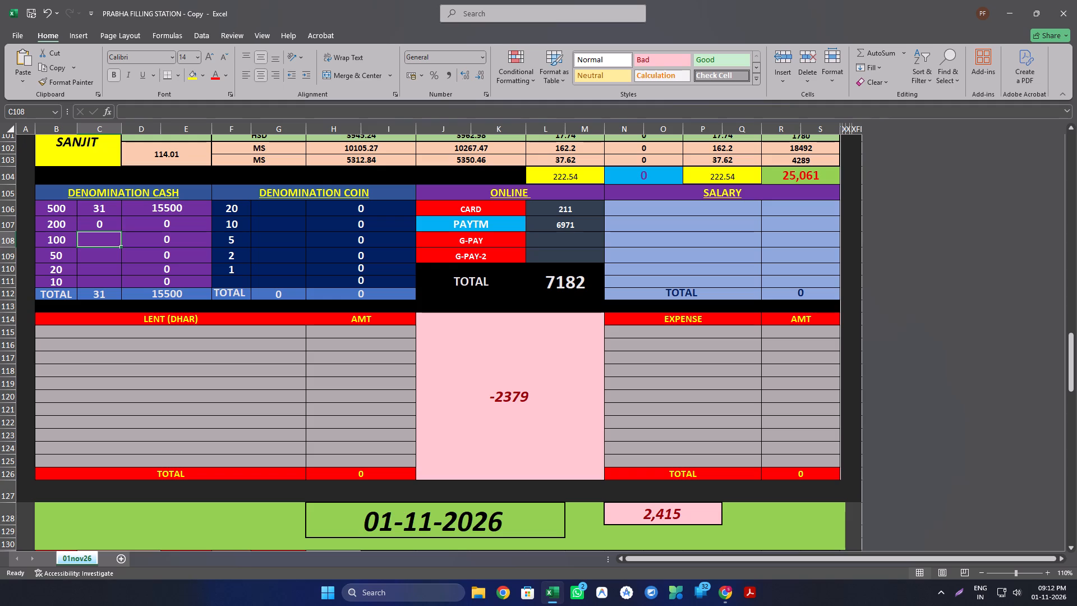
type("13")
key("Return")
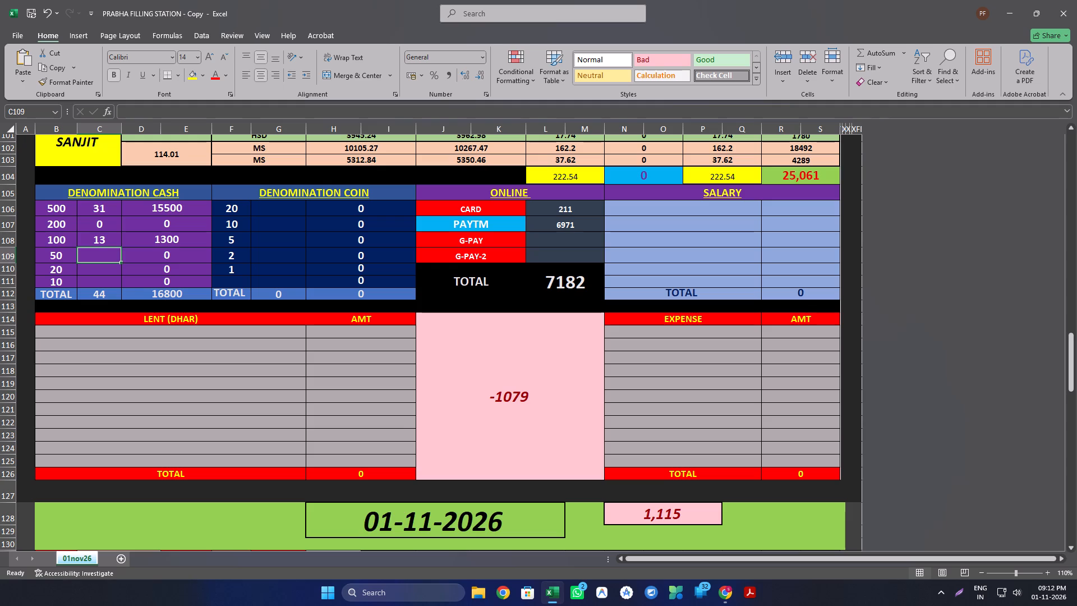
type("16")
key("Return")
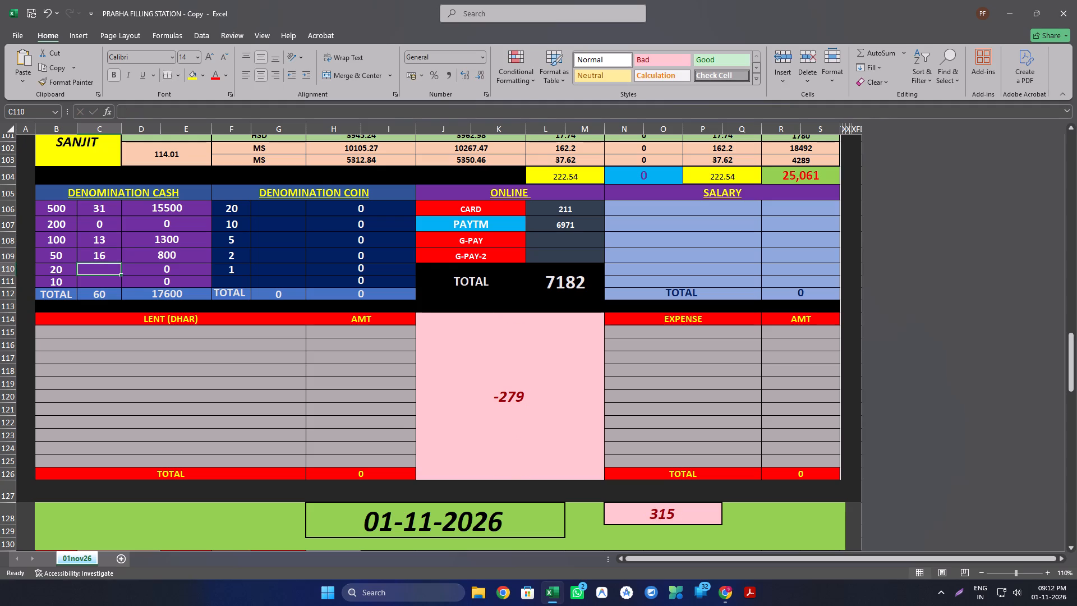
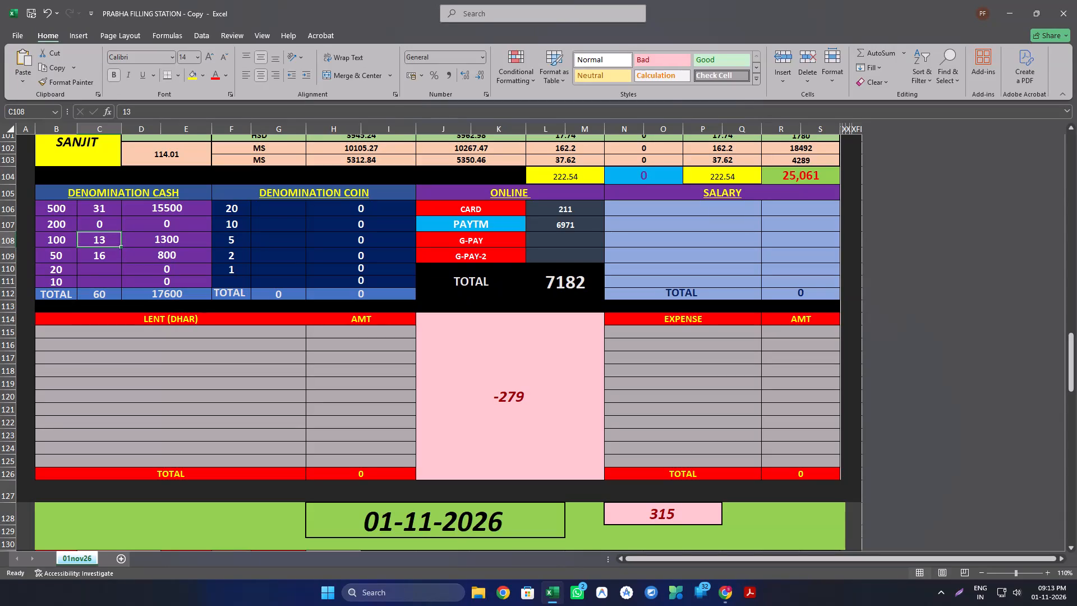
Set the note counts in the TOKHEIM block's DENOMINATION CASH table to 11 for 100, 15 for 50, 18 for 20 and 16 for 10.
type("11")
key("Return")
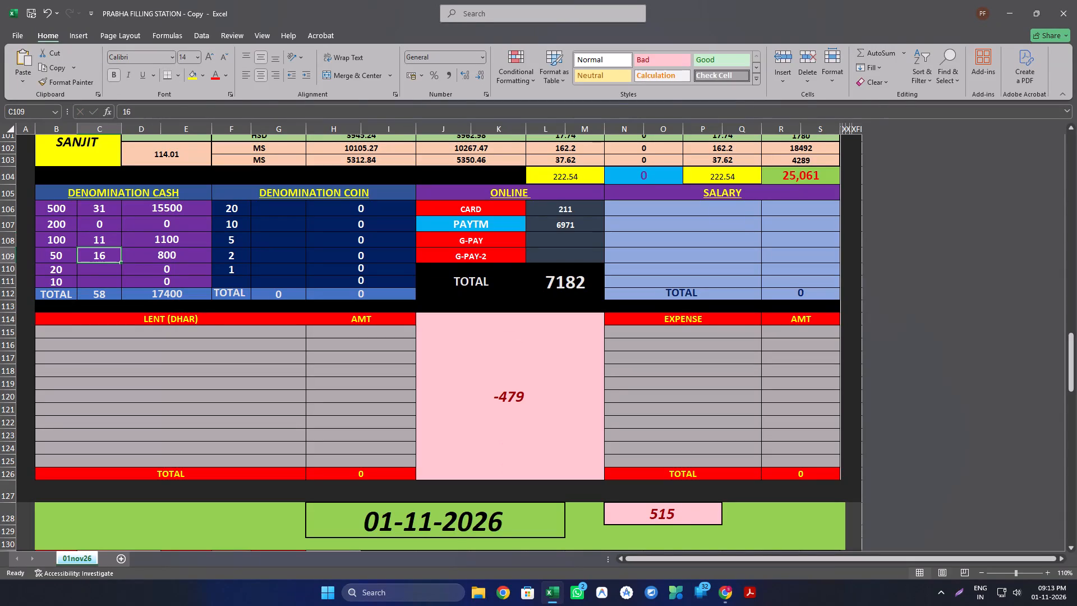
type("15")
key("Return")
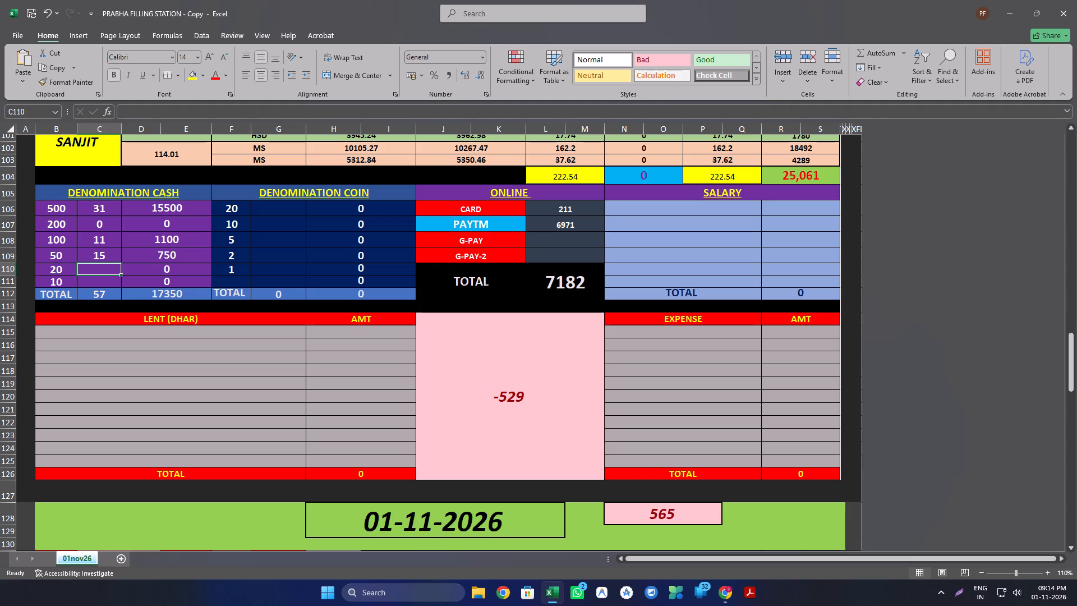
type("18")
key("Return")
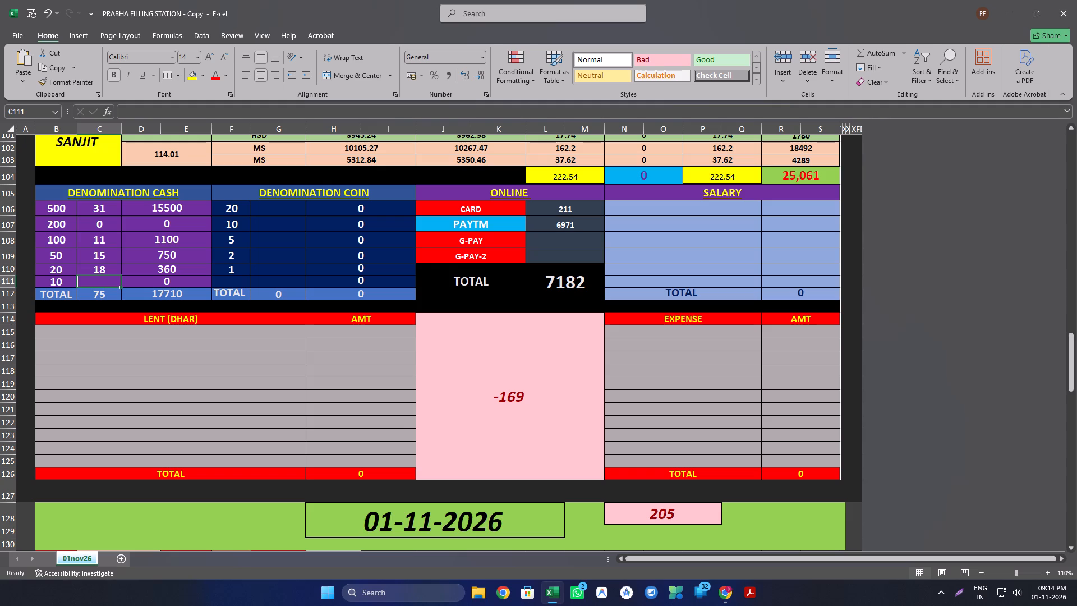
type("16")
key("Return")
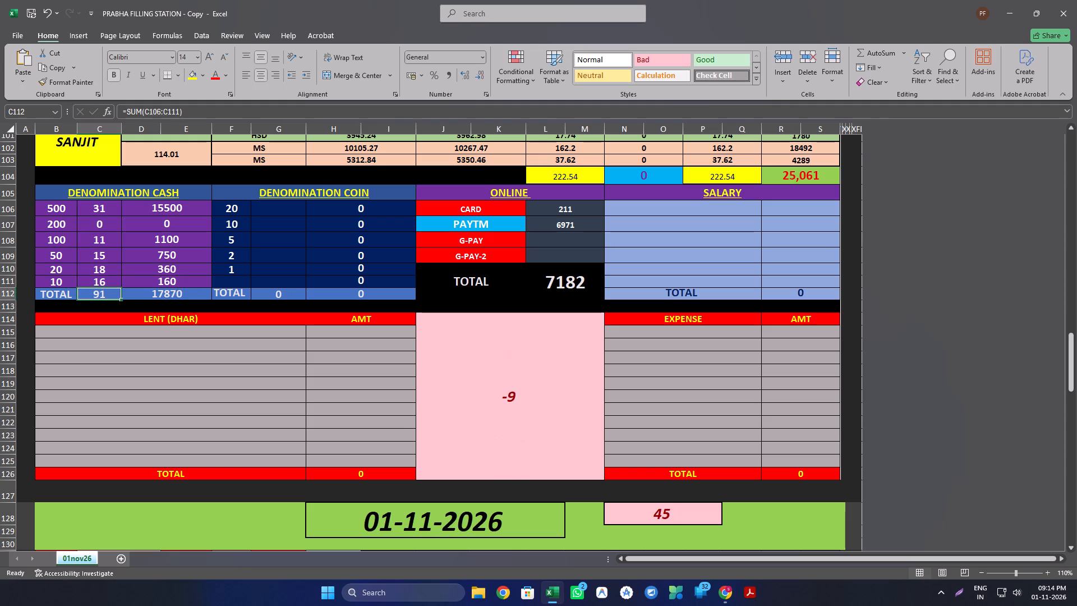